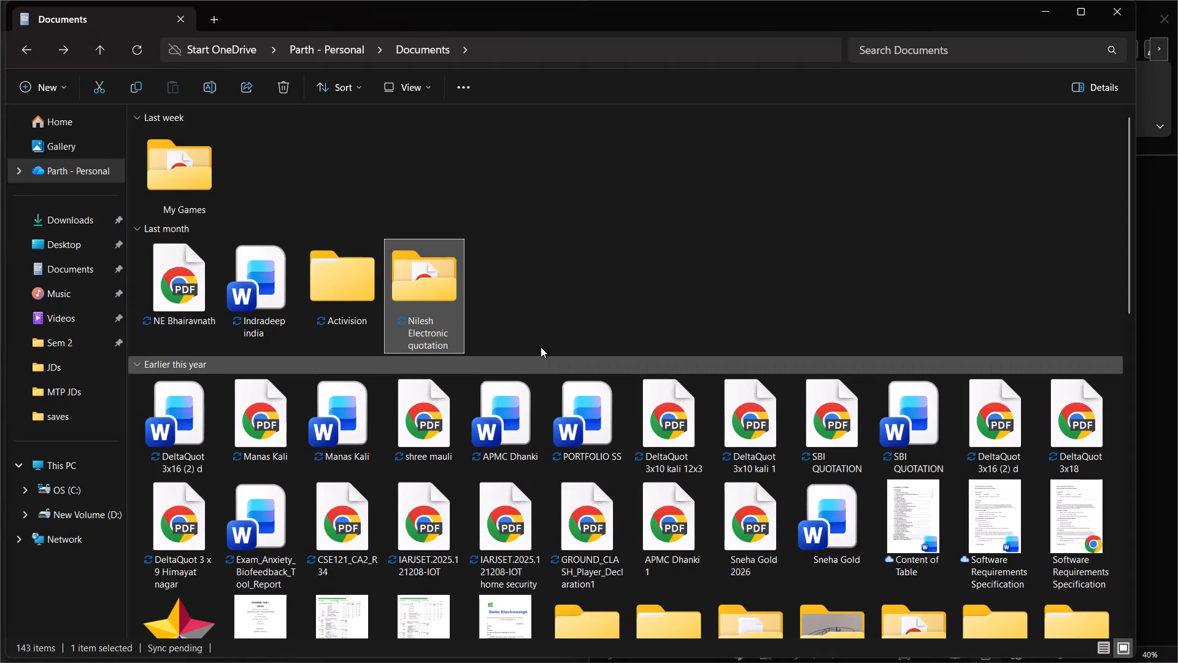
Open the SBI QUOTATION Word document for a quick look and close it again.
{"action": "double_click", "coordinate": [903, 456]}
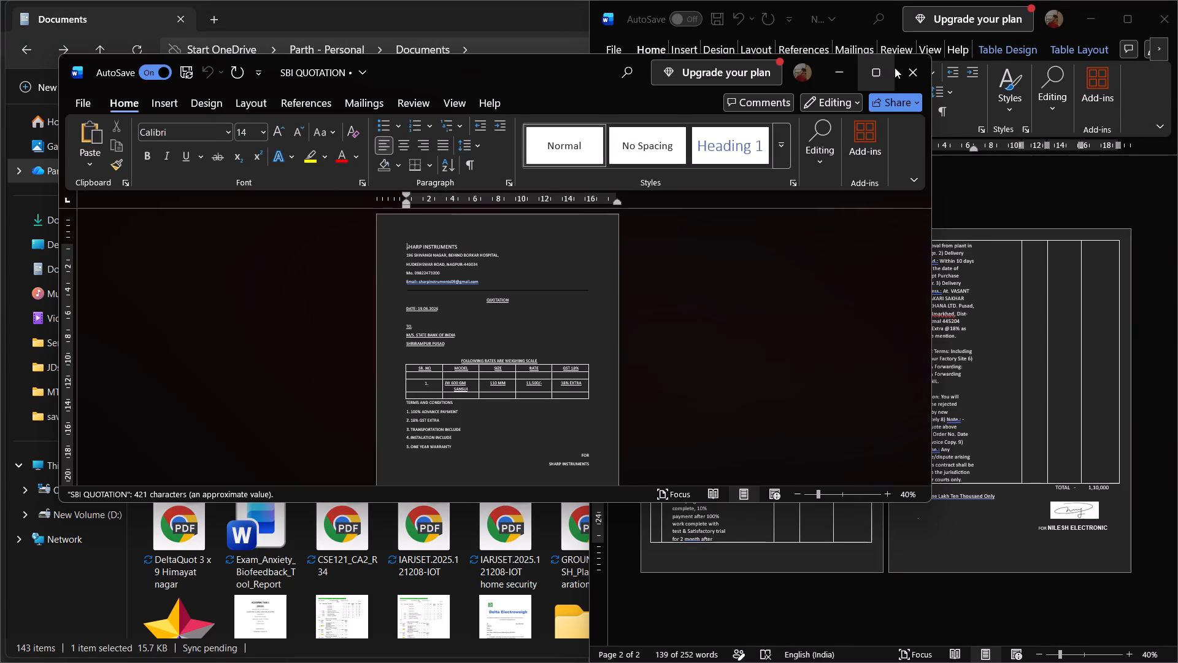
{"action": "left_click", "coordinate": [914, 72]}
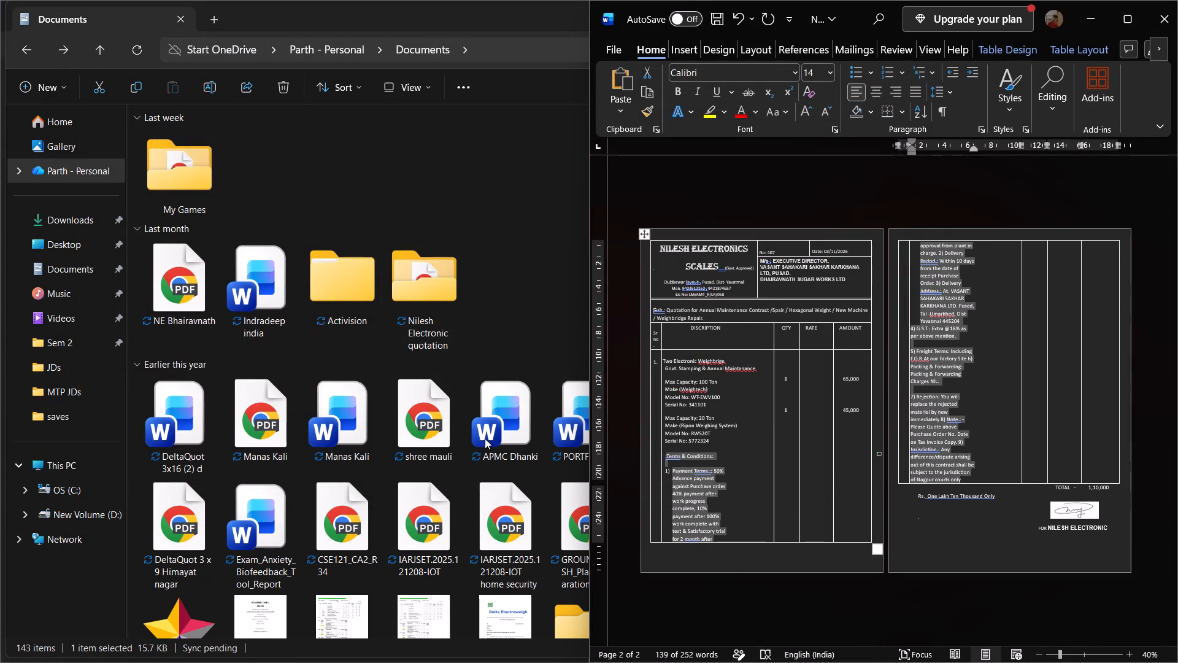
Find the Sneha Protein Gold PDF in the Documents folder and open it with Word.
{"action": "left_click", "coordinate": [564, 314]}
{"action": "scroll", "coordinate": [631, 487], "scroll_direction": "down", "scroll_amount": 2}
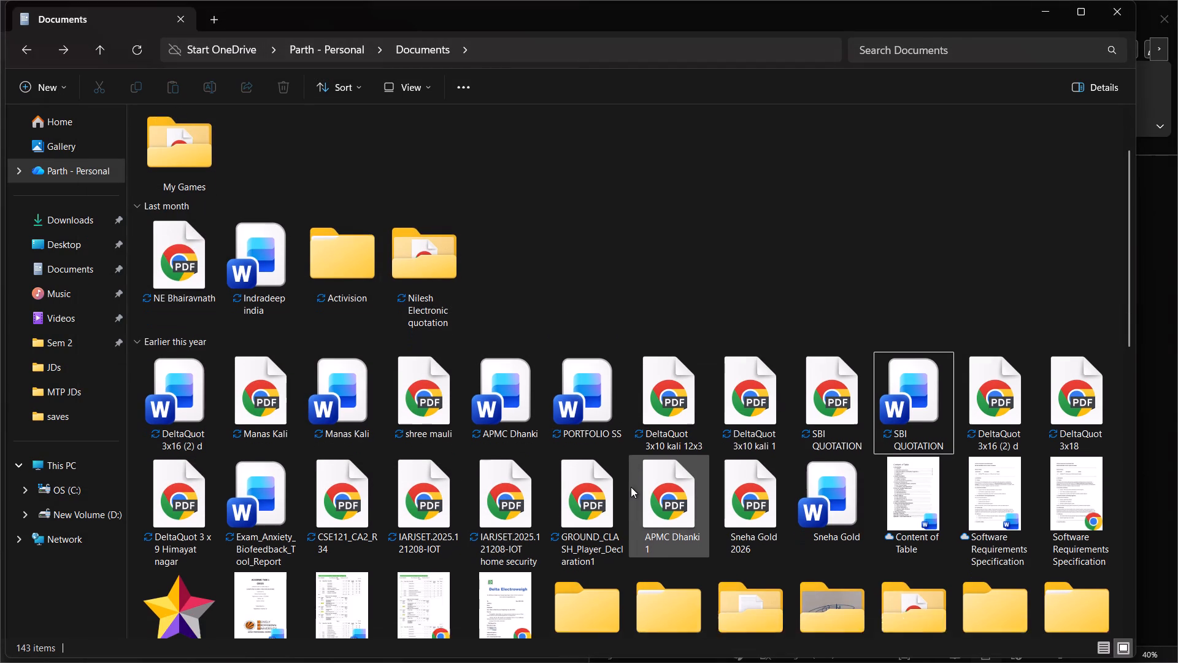
{"action": "scroll", "coordinate": [631, 487], "scroll_direction": "down", "scroll_amount": 2}
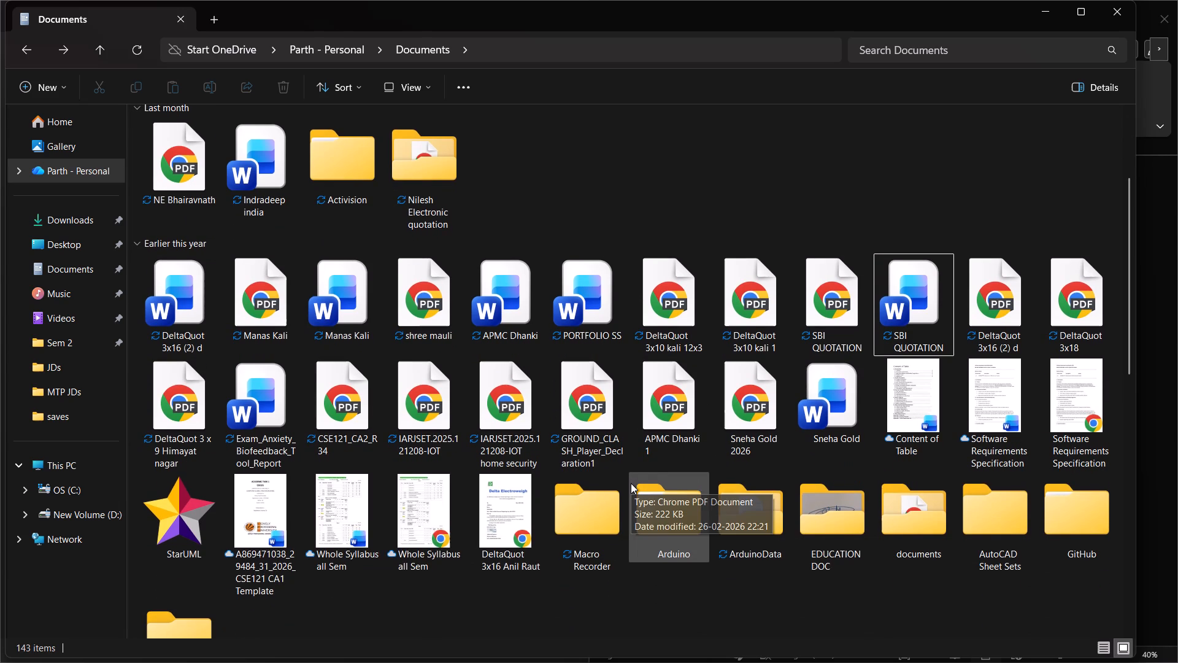
{"action": "scroll", "coordinate": [631, 483], "scroll_direction": "down", "scroll_amount": 4}
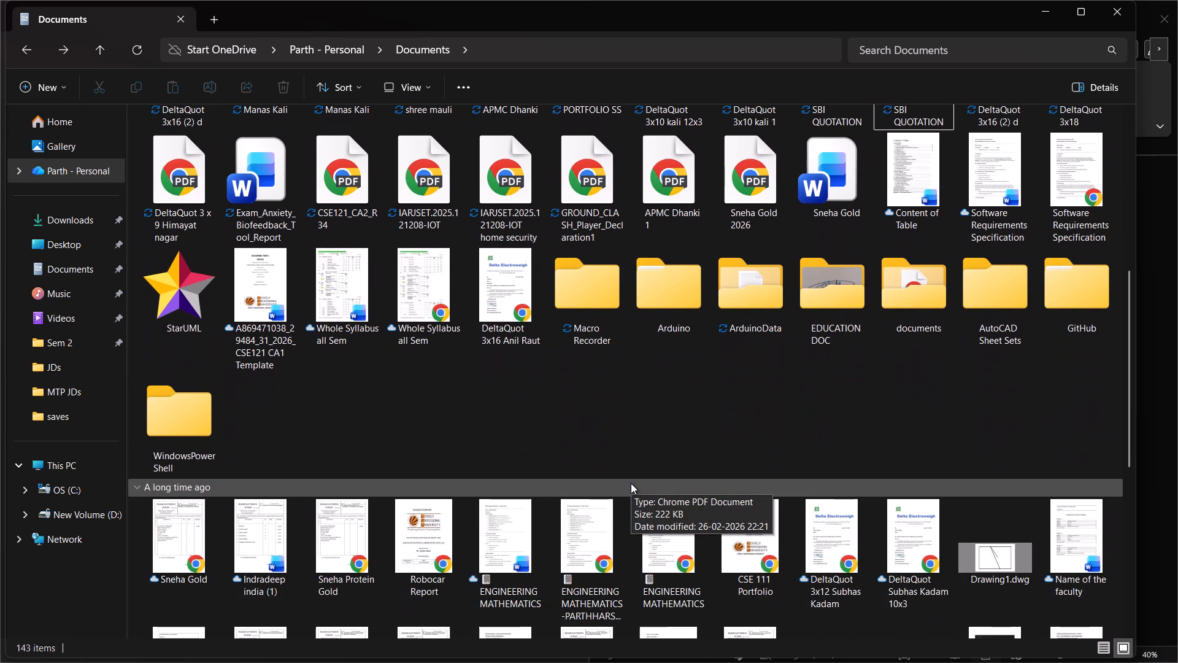
{"action": "scroll", "coordinate": [631, 483], "scroll_direction": "down", "scroll_amount": 2}
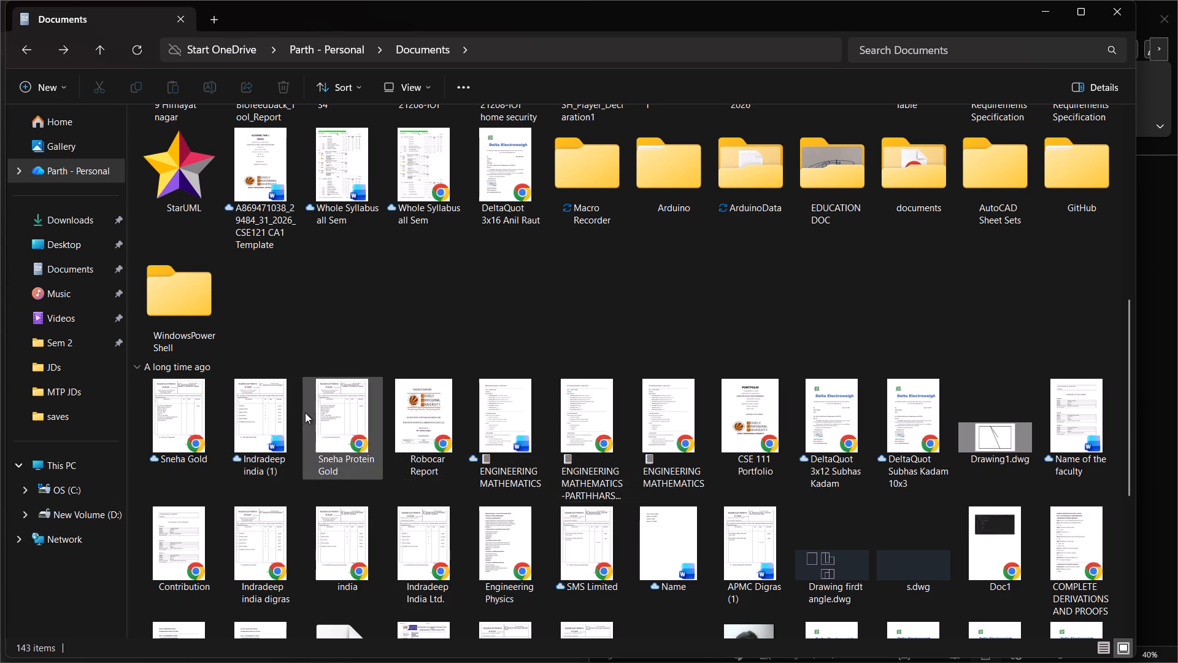
{"action": "right_click", "coordinate": [343, 413]}
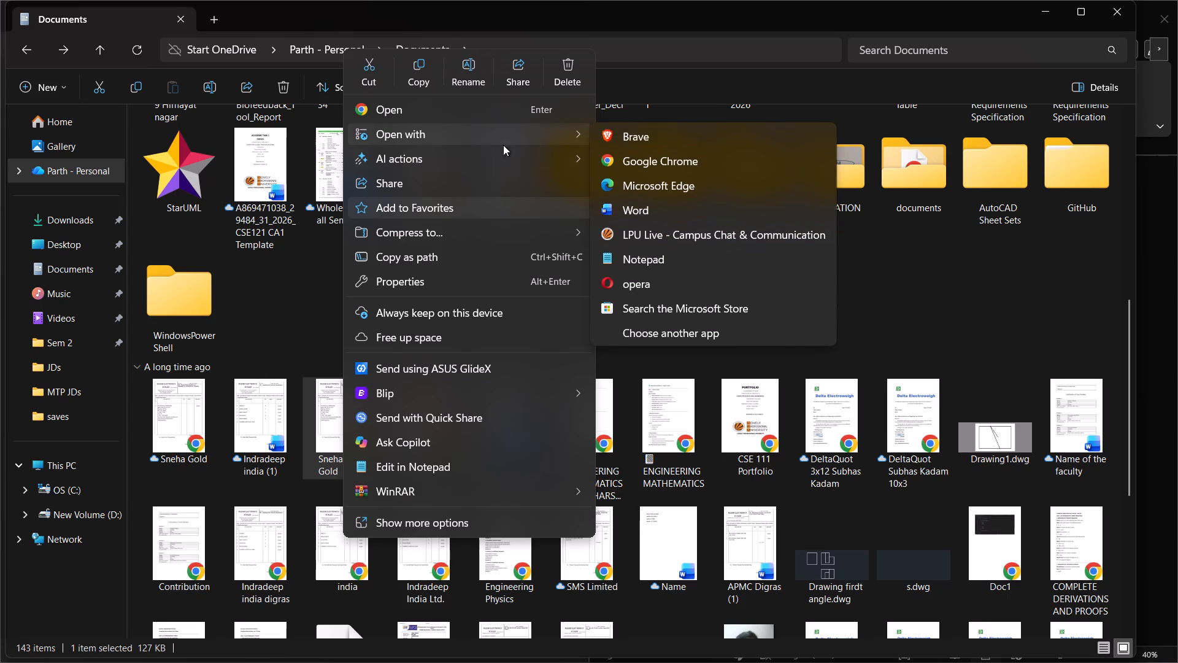
{"action": "left_click", "coordinate": [630, 213]}
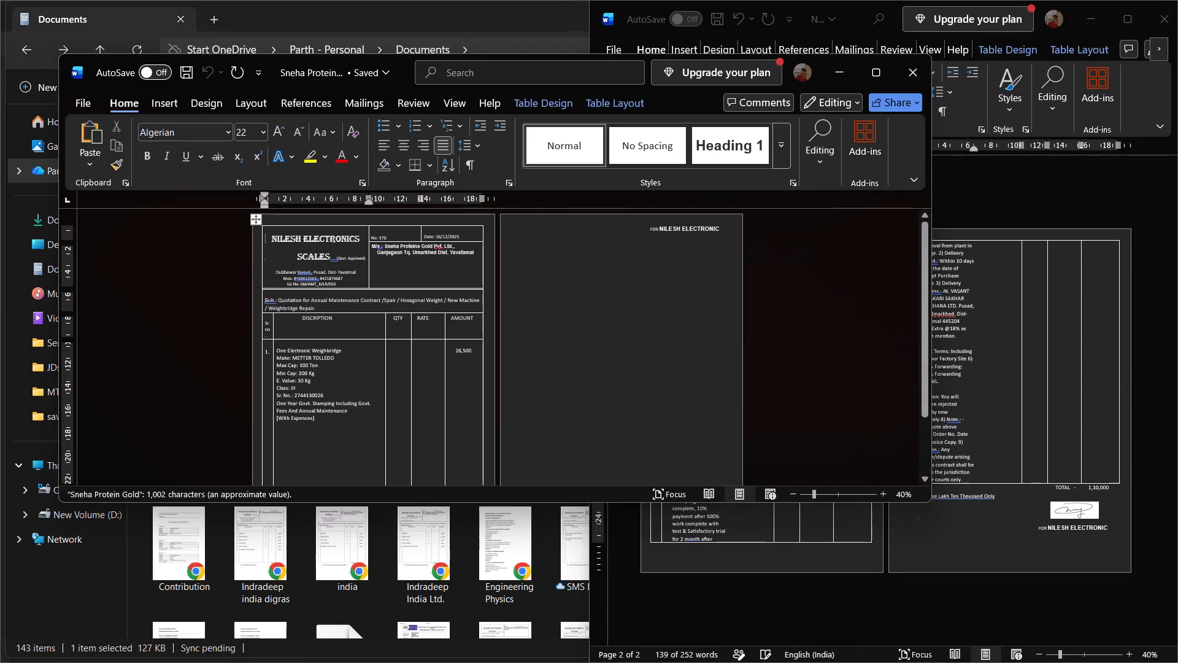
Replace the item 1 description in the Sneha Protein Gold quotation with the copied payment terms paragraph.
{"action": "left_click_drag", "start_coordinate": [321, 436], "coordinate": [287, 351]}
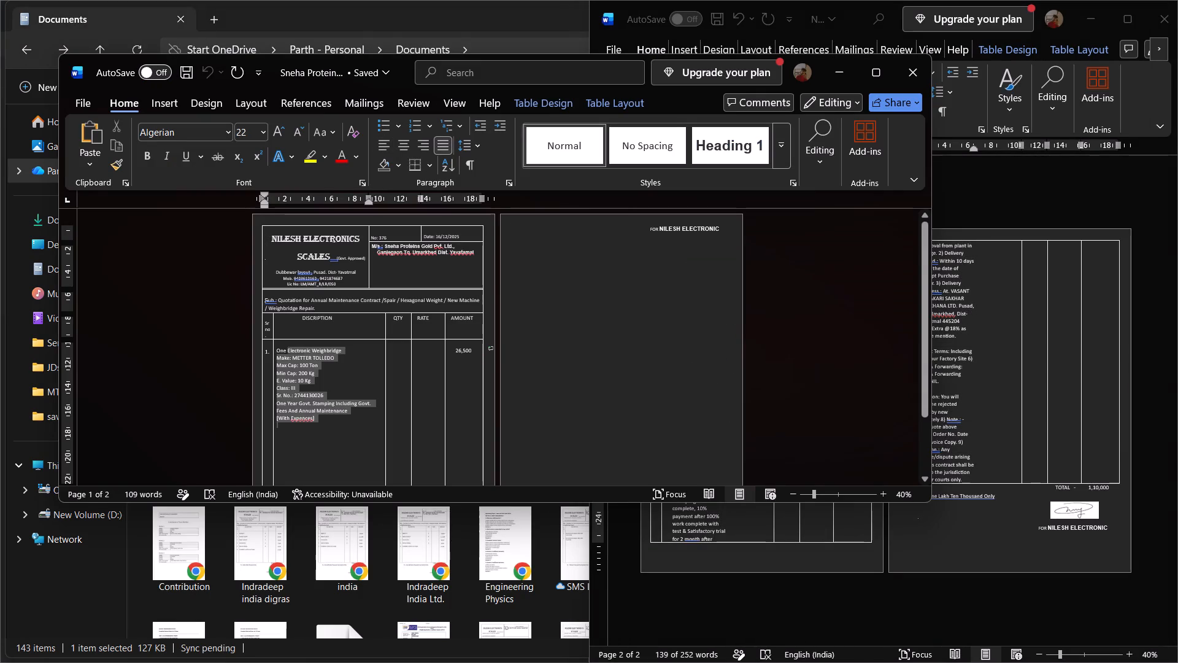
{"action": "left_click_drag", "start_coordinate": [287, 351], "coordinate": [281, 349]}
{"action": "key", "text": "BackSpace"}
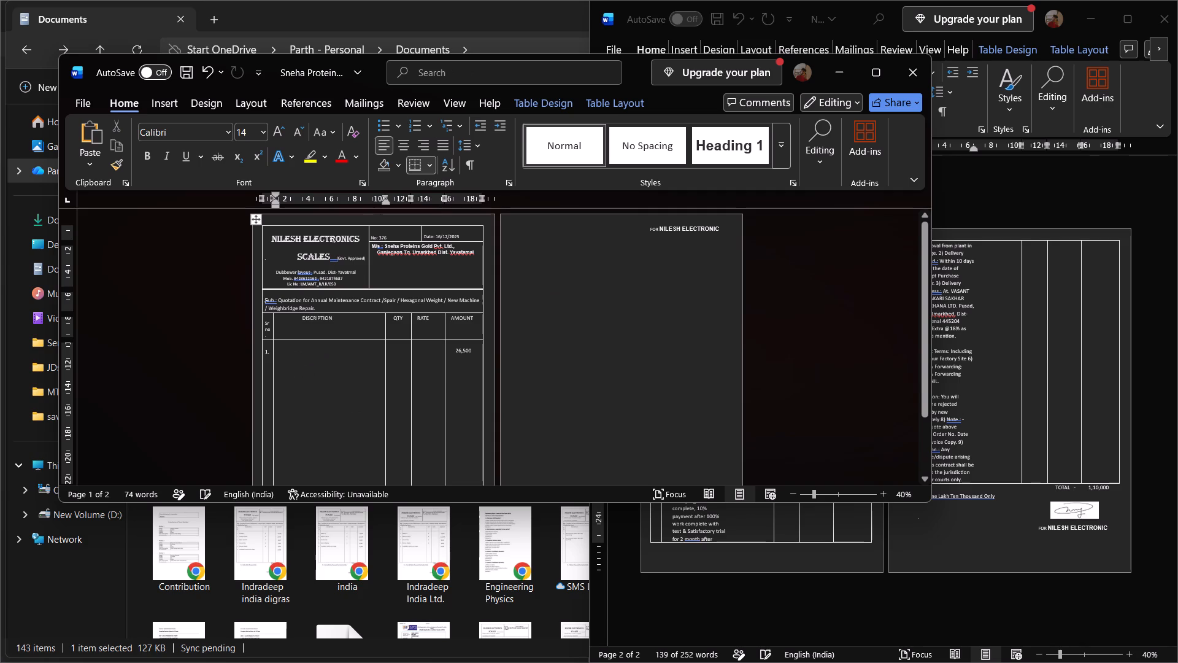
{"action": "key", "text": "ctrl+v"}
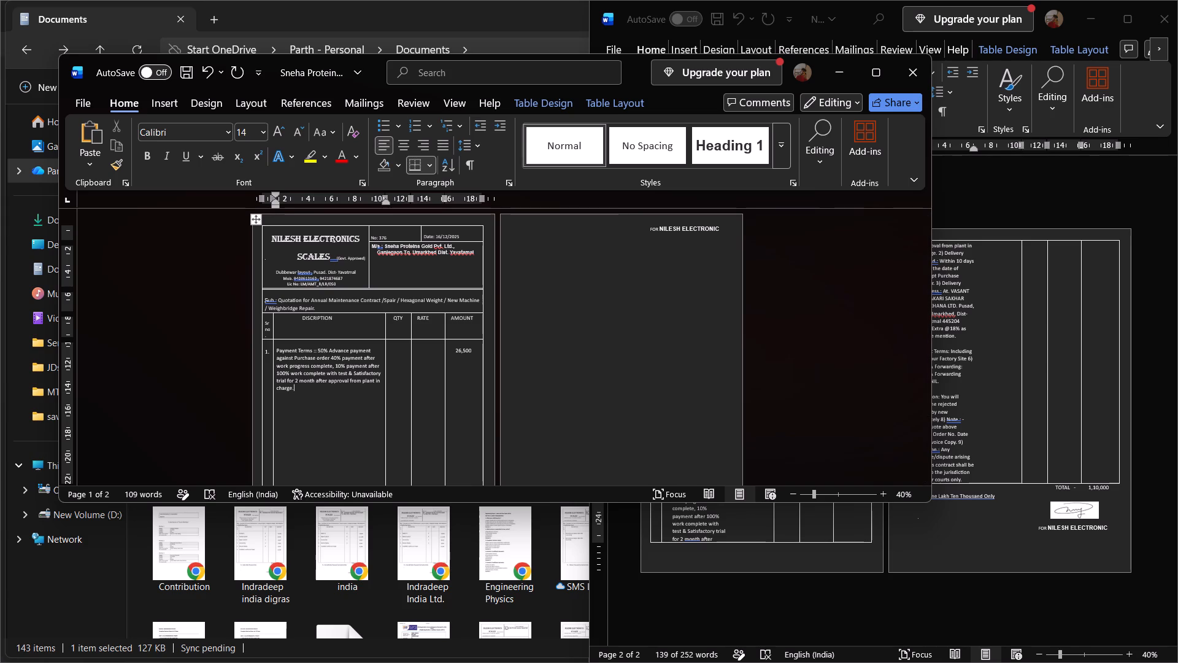
In the Bhairavnath Sugar Works quotation, undo the Terms & Conditions edits until the description ends at the last serial number.
{"action": "left_click", "coordinate": [1034, 578]}
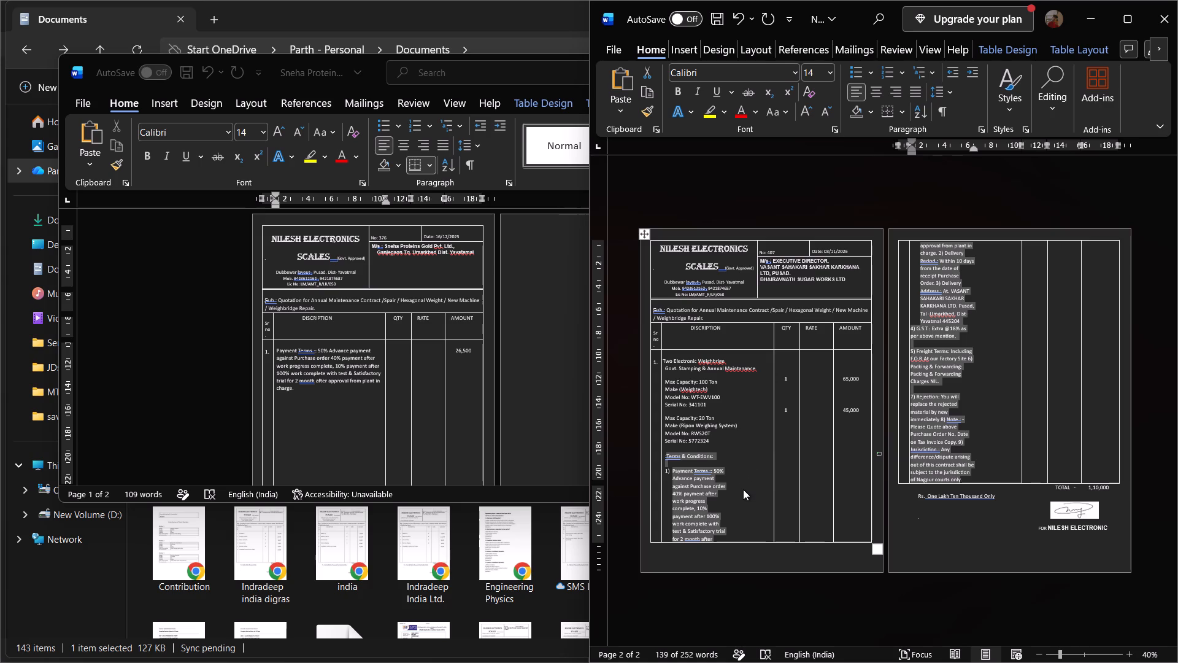
{"action": "key", "text": "ctrl+z"}
{"action": "key", "text": "ctrl+z"}
{"action": "key", "text": "ctrl+z"}
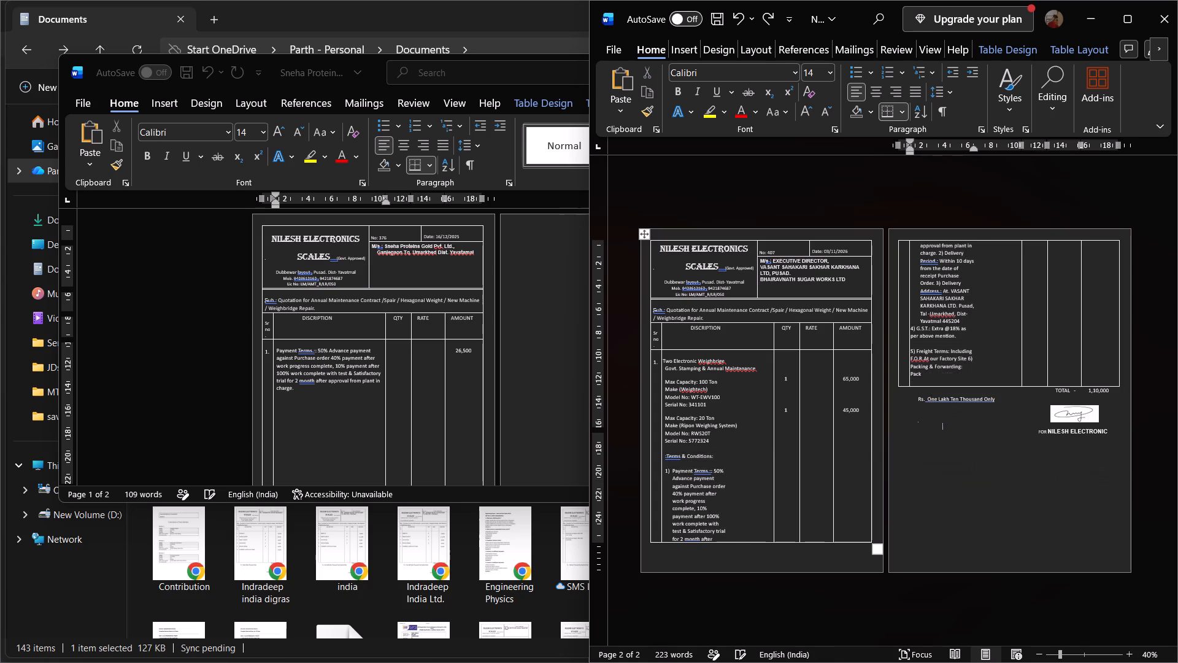
{"action": "key", "text": "ctrl+z"}
{"action": "key", "text": "ctrl+z"}
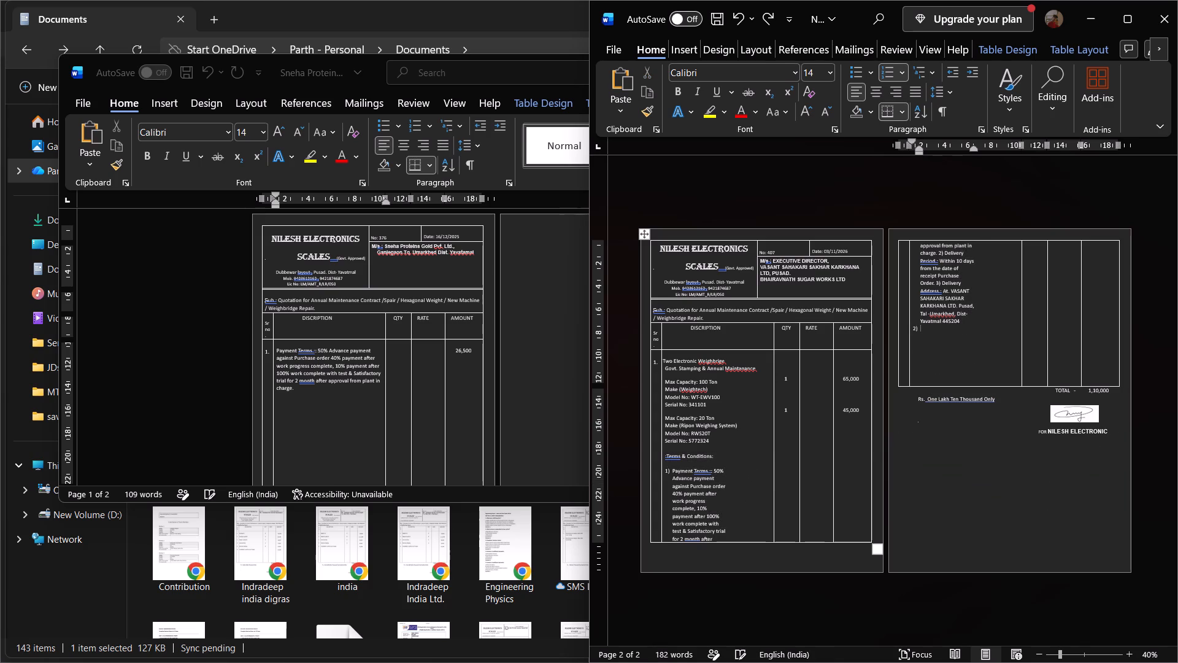
{"action": "key", "text": "ctrl+z"}
{"action": "key", "text": "ctrl+z"}
{"action": "key", "text": "ctrl+z"}
{"action": "key", "text": "ctrl+z"}
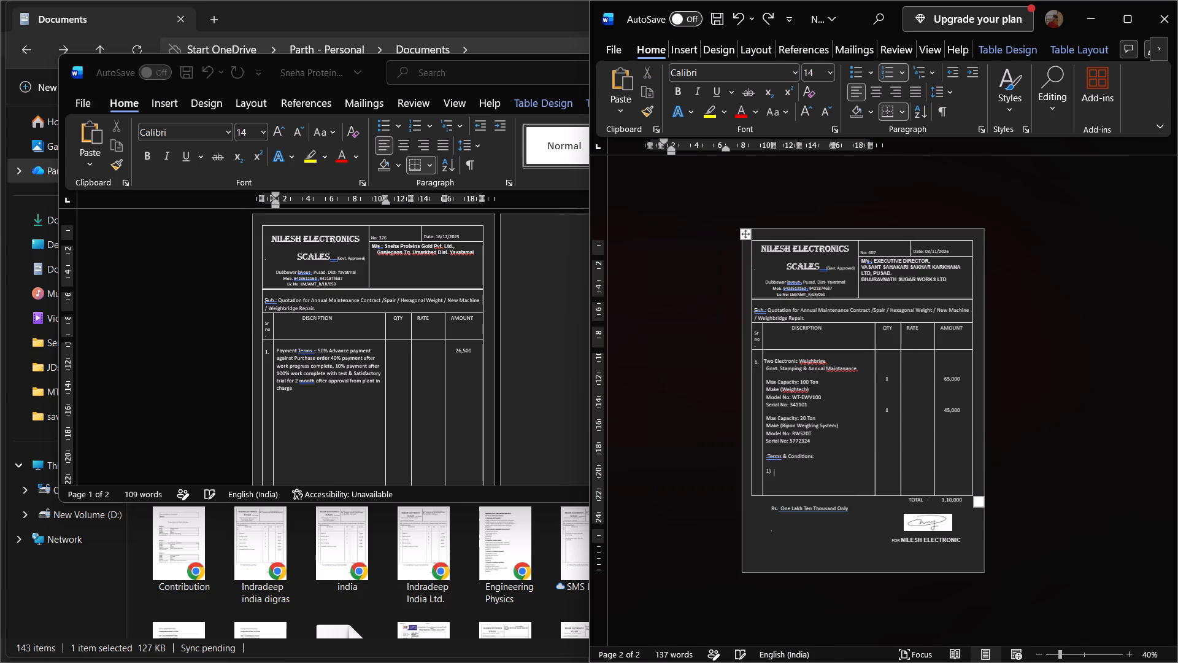
{"action": "key", "text": "ctrl+z"}
{"action": "key", "text": "ctrl+z"}
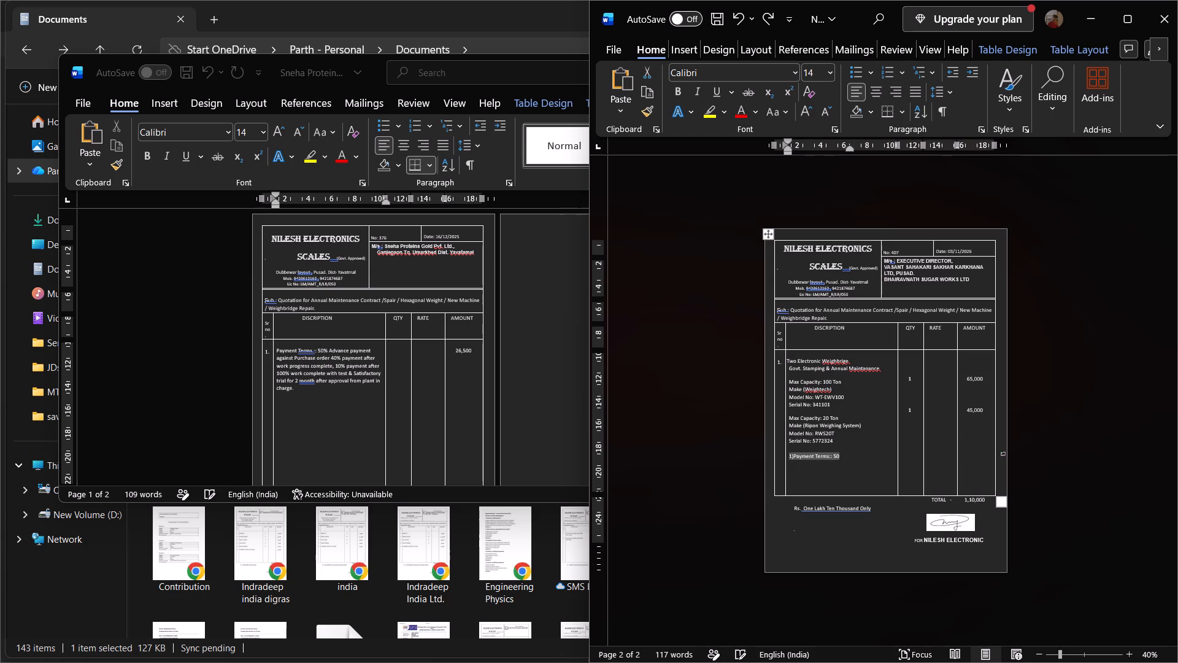
{"action": "key", "text": "ctrl+z"}
{"action": "key", "text": "ctrl+z"}
{"action": "key", "text": "ctrl+z"}
{"action": "key", "text": "ctrl+z"}
{"action": "key", "text": "ctrl+z"}
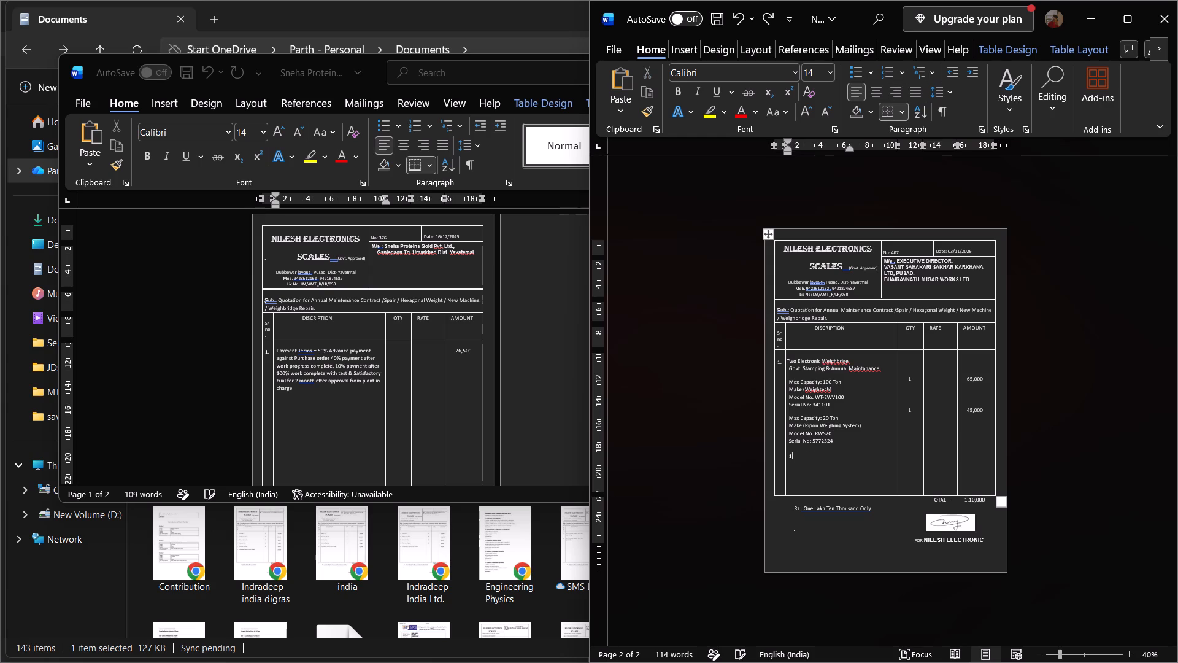
{"action": "key", "text": "ctrl+z"}
{"action": "key", "text": "ctrl+z"}
Copy the two-weighbridge description from the Bhairavnath Sugar Works quotation into the description cell of the Sneha Protein Gold quotation.
{"action": "left_click_drag", "start_coordinate": [850, 442], "coordinate": [785, 349]}
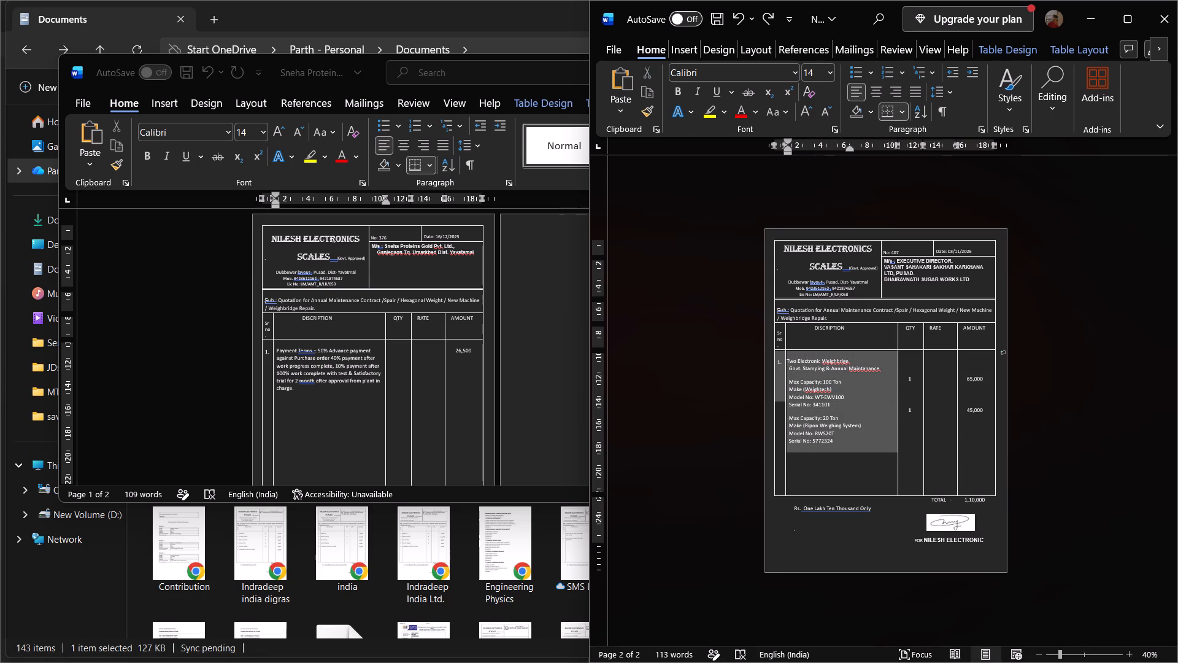
{"action": "left_click_drag", "start_coordinate": [785, 349], "coordinate": [790, 362]}
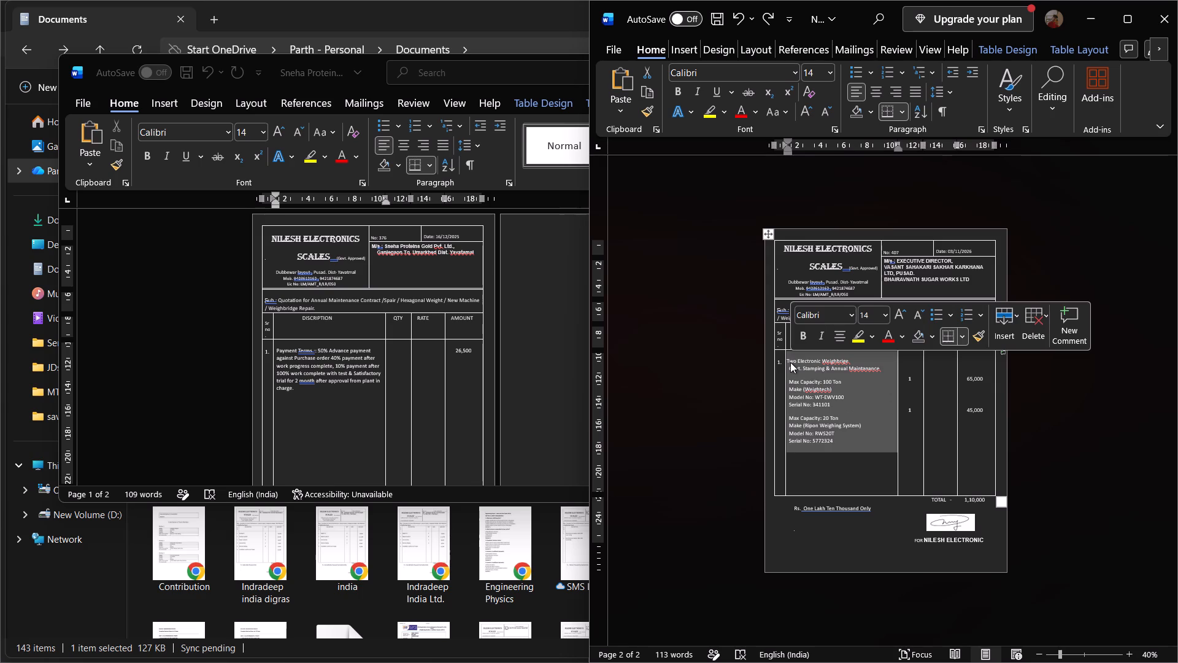
{"action": "key", "text": "ctrl+c"}
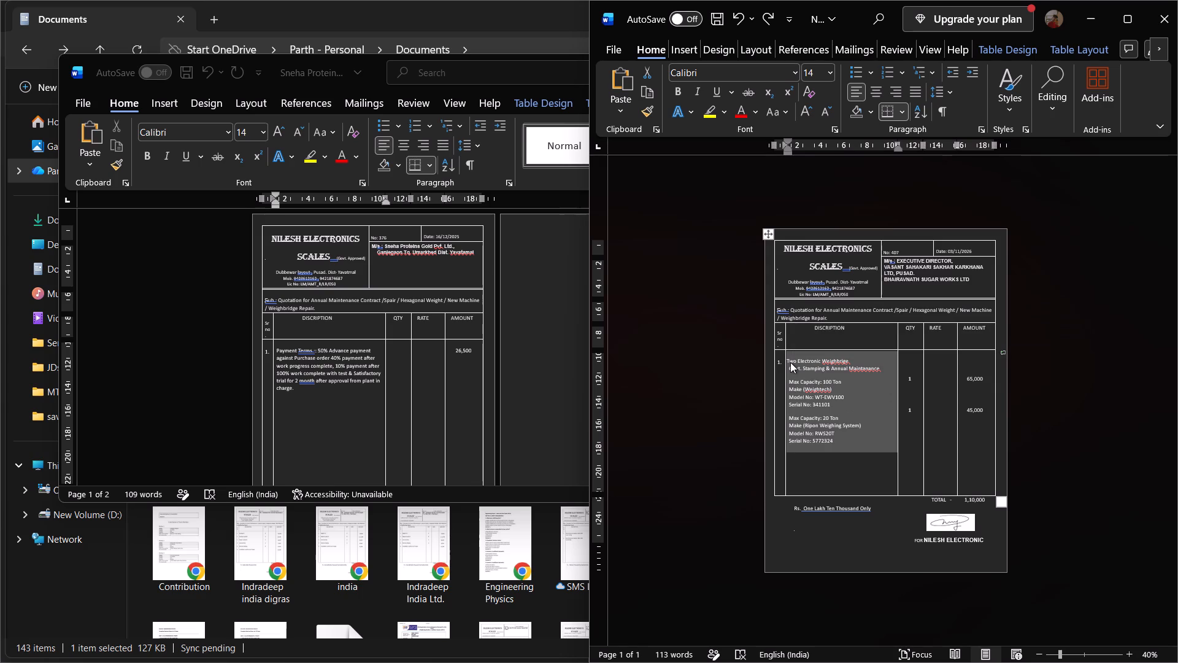
{"action": "left_click", "coordinate": [362, 427]}
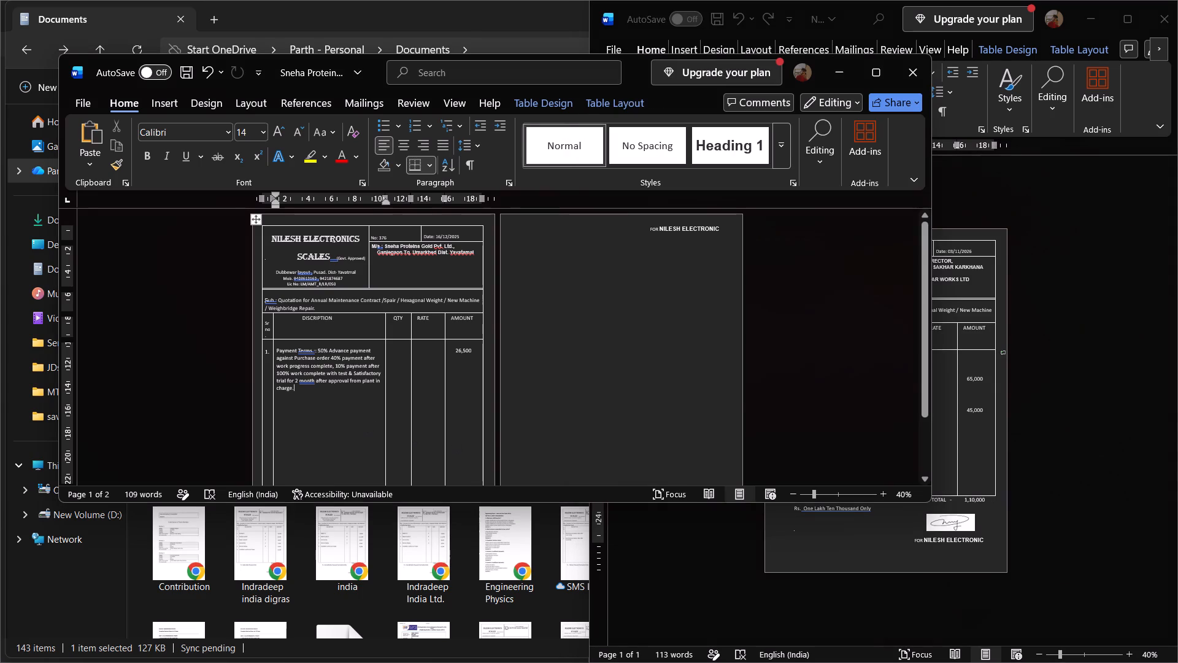
{"action": "key", "text": "Return"}
{"action": "key", "text": "Return"}
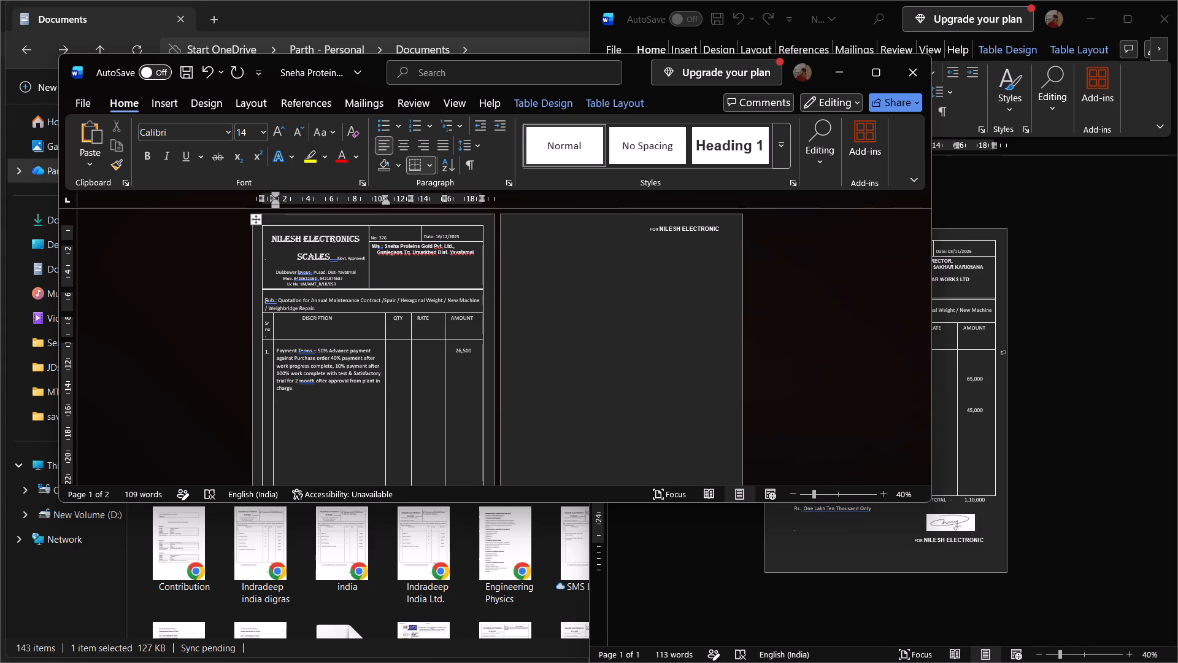
{"action": "key", "text": "ctrl+v"}
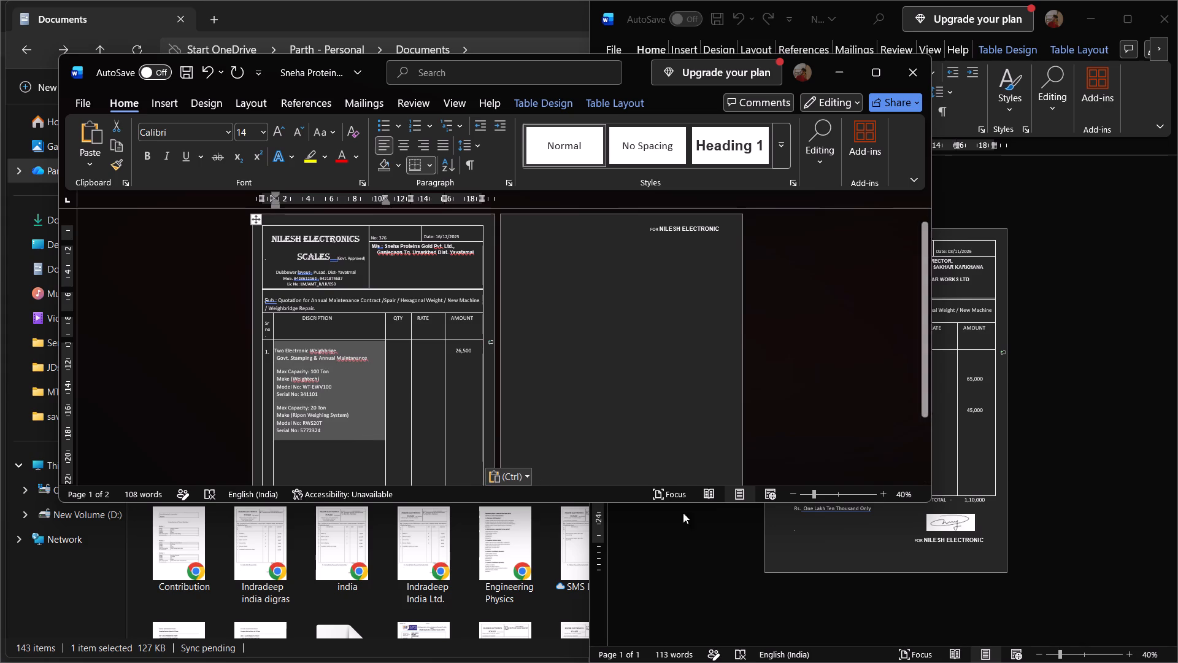
Copy the full Terms & Conditions text from Notepad and paste it over the description in the Bhairavnath Sugar Works quotation.
{"action": "left_click", "coordinate": [722, 604]}
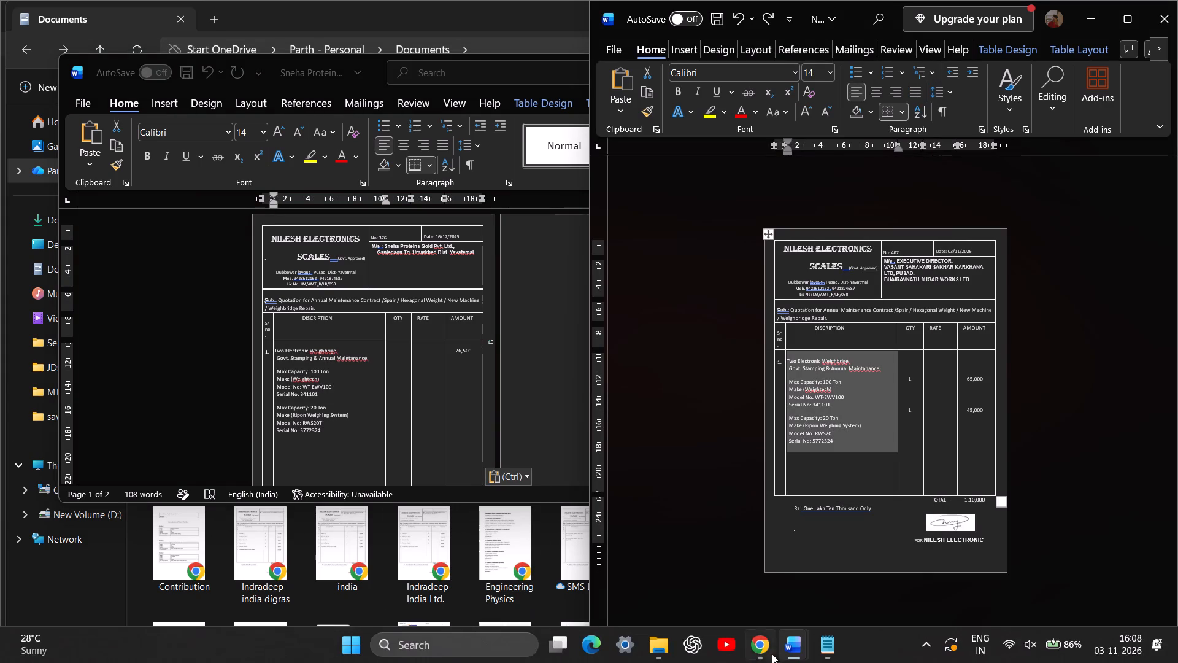
{"action": "left_click", "coordinate": [828, 653]}
{"action": "left_click_drag", "start_coordinate": [288, 312], "coordinate": [0, 62]}
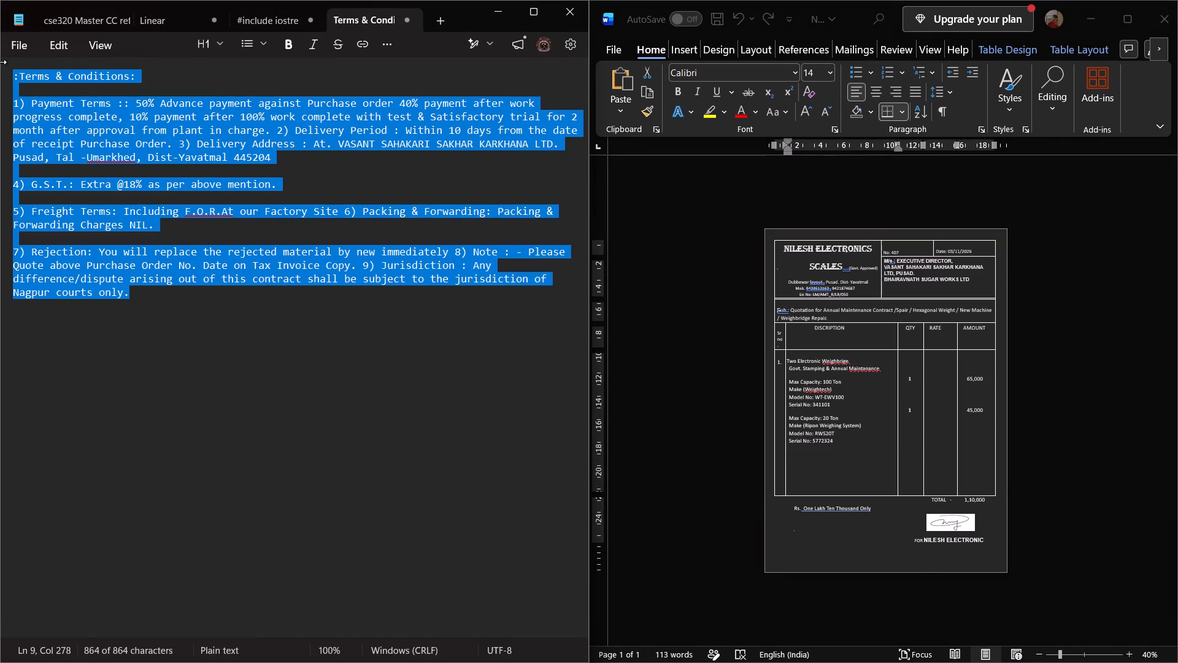
{"action": "key", "text": "ctrl+c"}
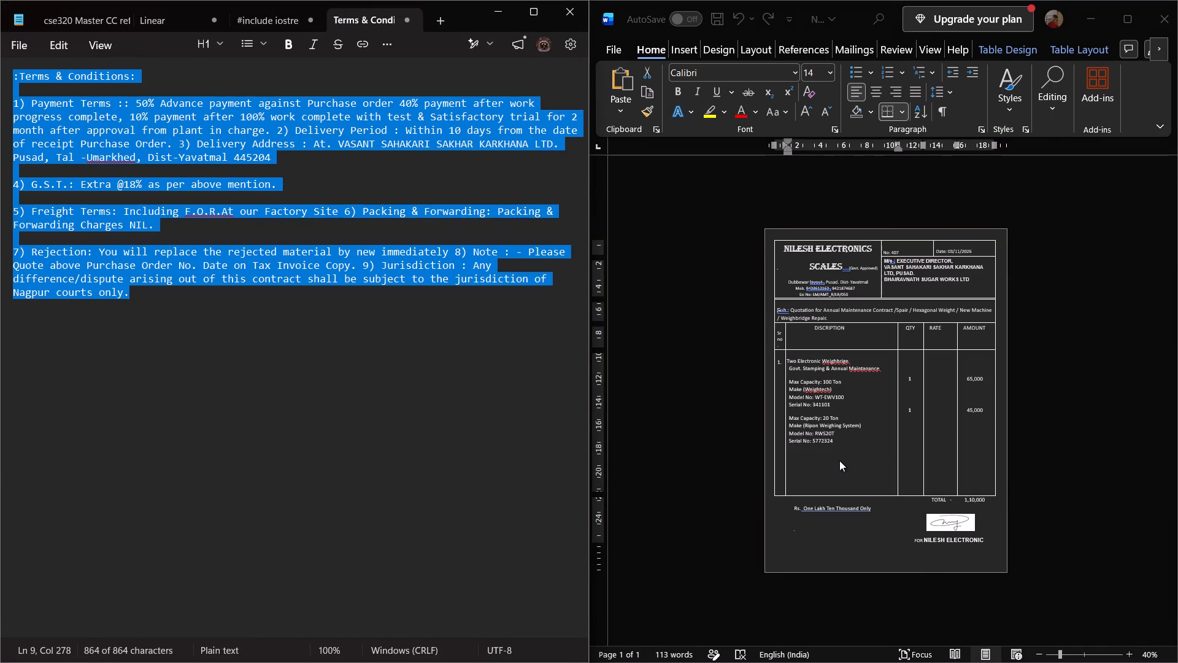
{"action": "left_click", "coordinate": [839, 460]}
{"action": "left_click", "coordinate": [839, 460]}
{"action": "left_click_drag", "start_coordinate": [839, 460], "coordinate": [799, 375]}
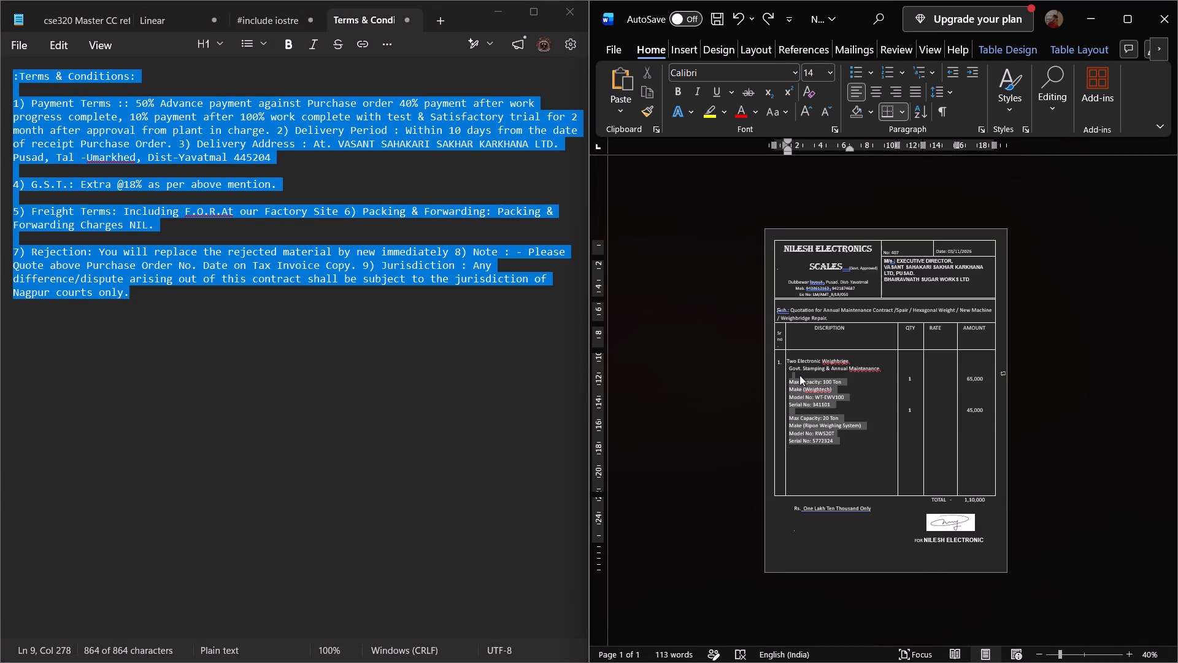
{"action": "left_click_drag", "start_coordinate": [799, 375], "coordinate": [793, 358]}
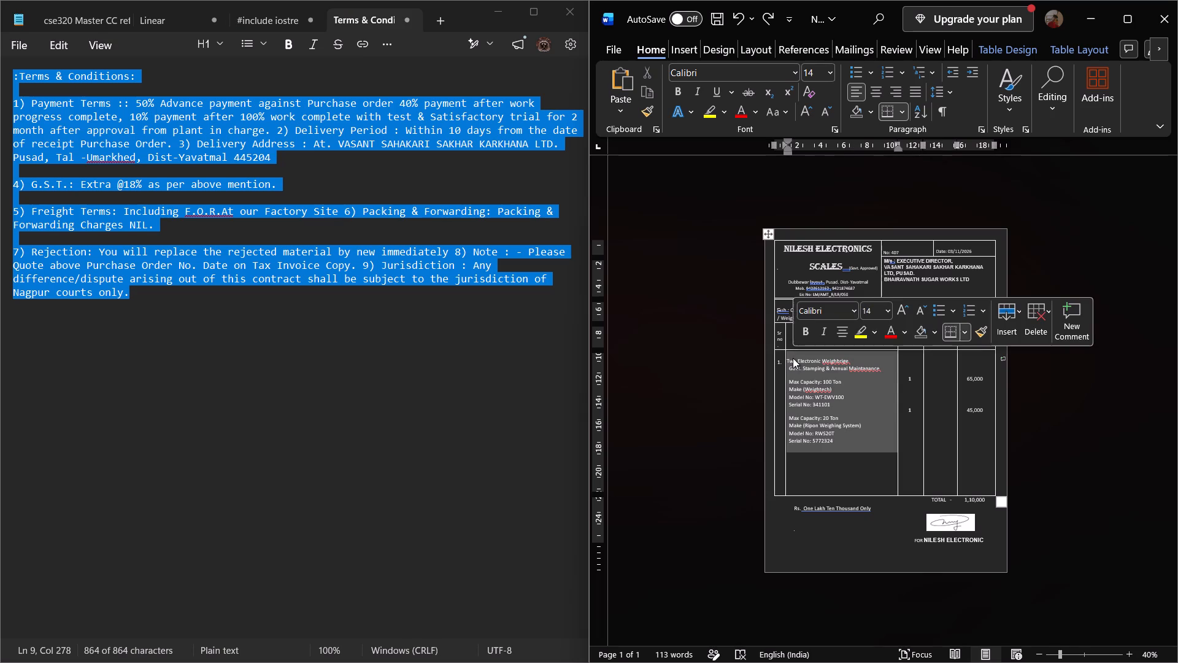
{"action": "key", "text": "ctrl+v"}
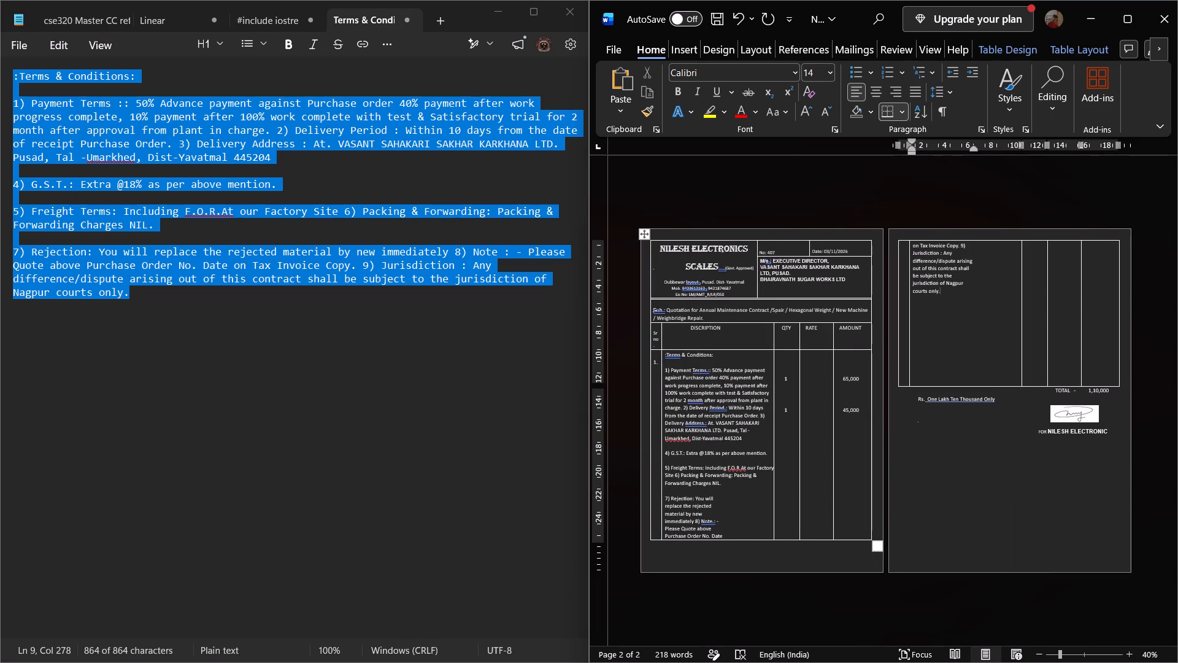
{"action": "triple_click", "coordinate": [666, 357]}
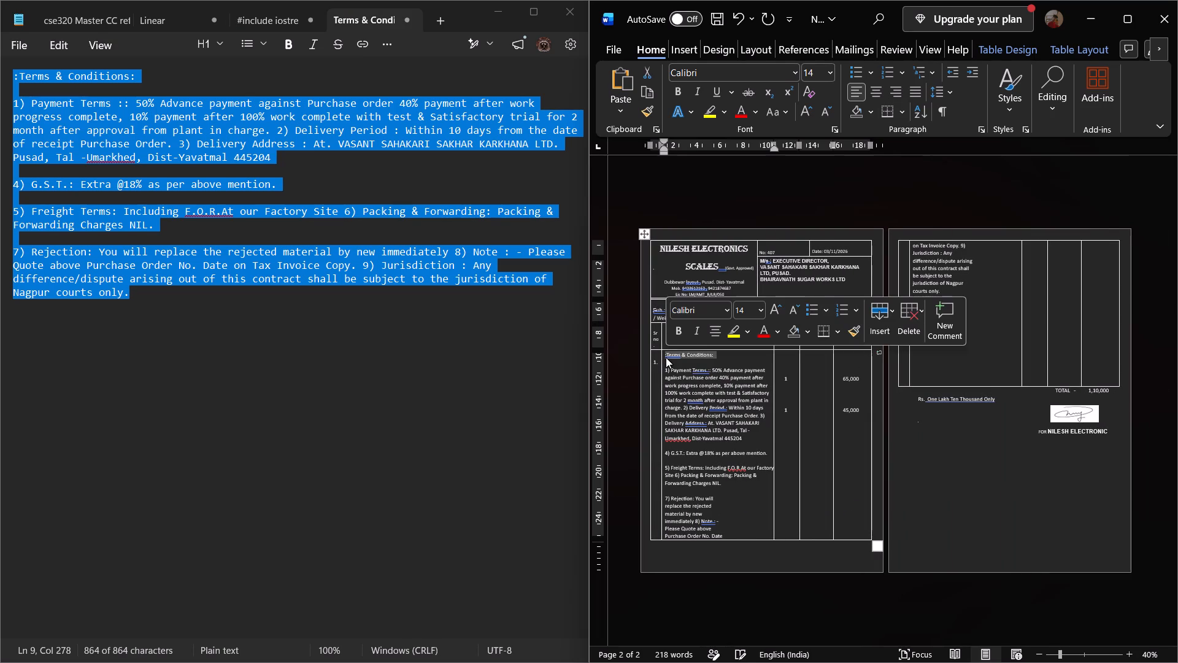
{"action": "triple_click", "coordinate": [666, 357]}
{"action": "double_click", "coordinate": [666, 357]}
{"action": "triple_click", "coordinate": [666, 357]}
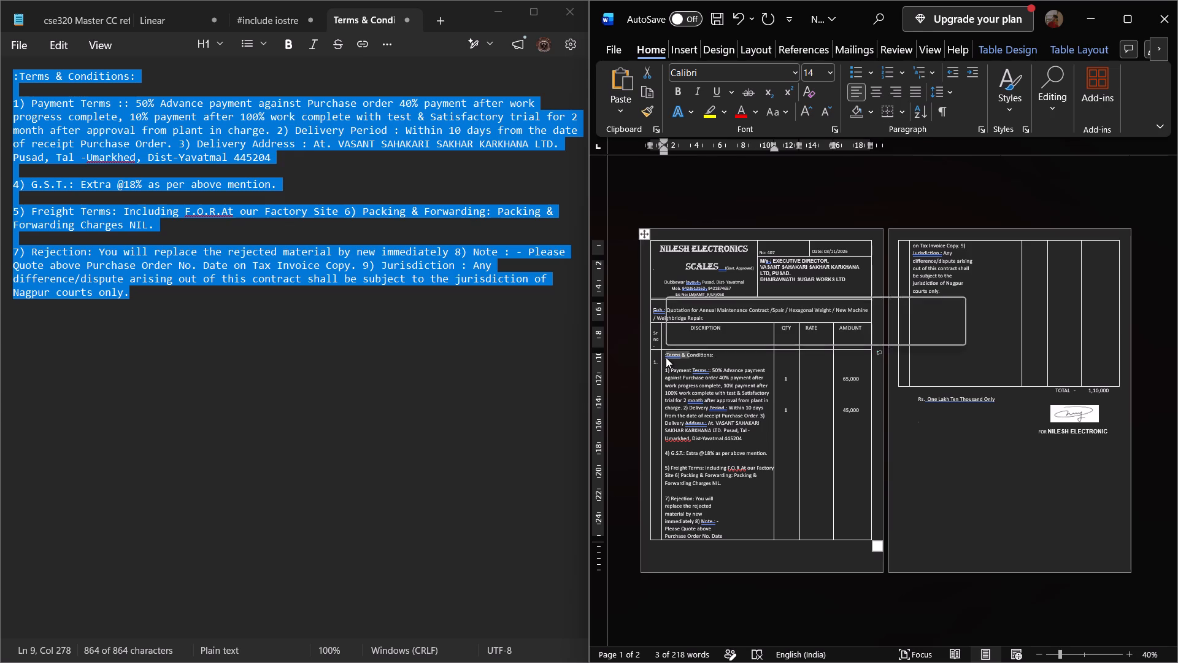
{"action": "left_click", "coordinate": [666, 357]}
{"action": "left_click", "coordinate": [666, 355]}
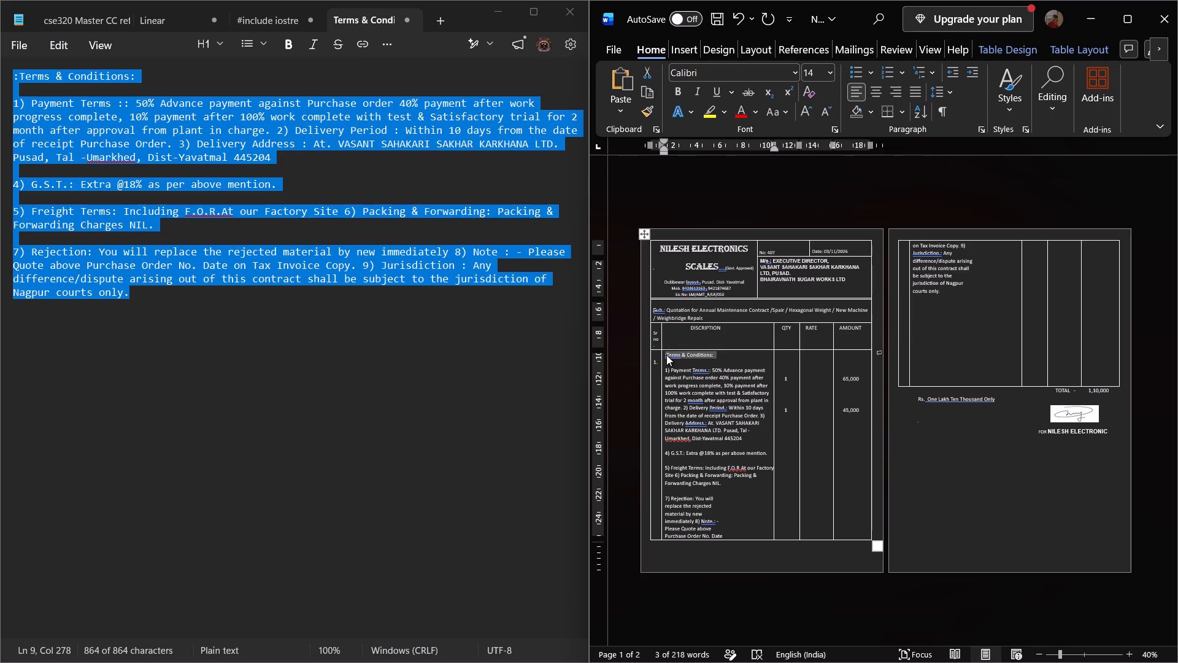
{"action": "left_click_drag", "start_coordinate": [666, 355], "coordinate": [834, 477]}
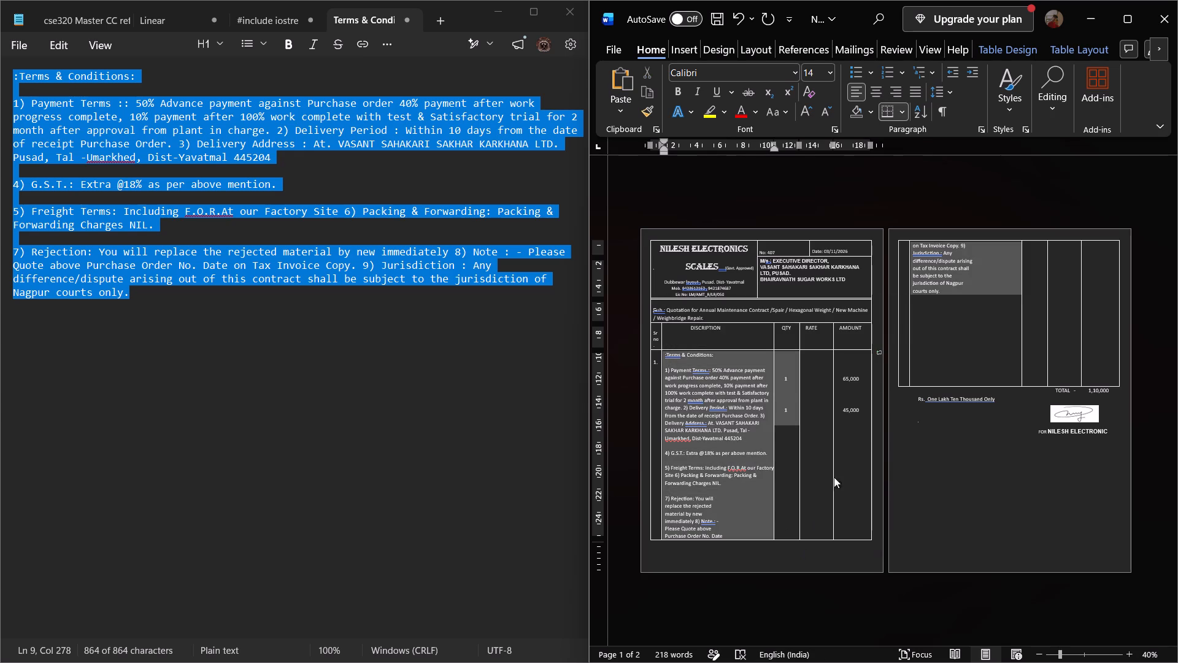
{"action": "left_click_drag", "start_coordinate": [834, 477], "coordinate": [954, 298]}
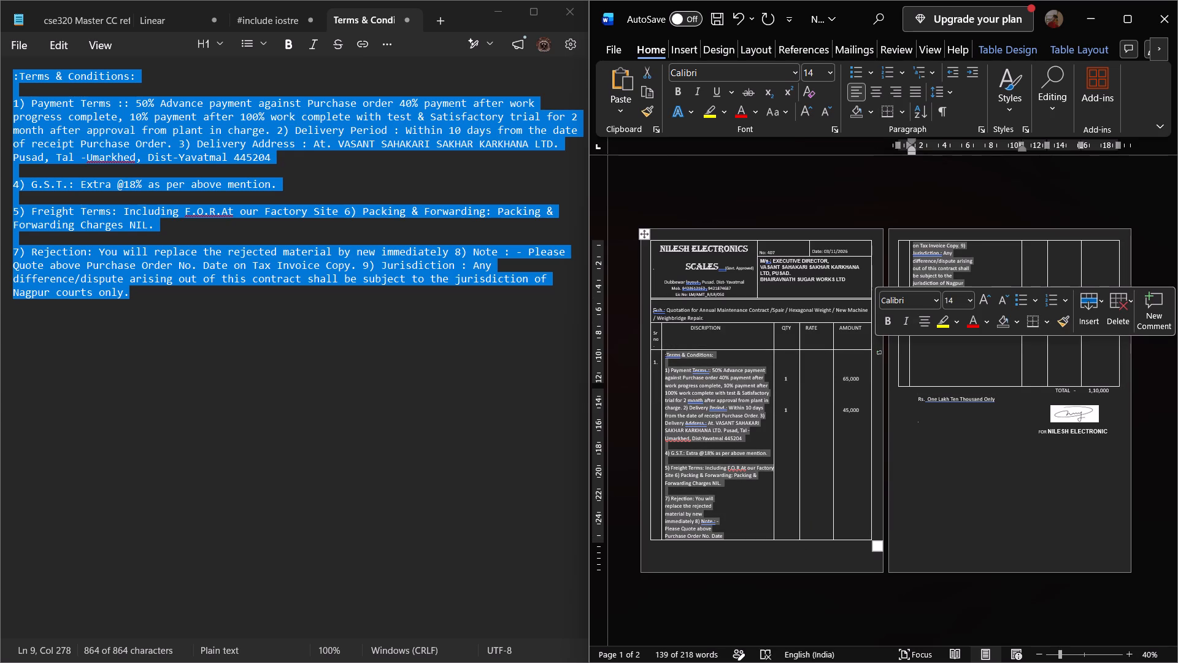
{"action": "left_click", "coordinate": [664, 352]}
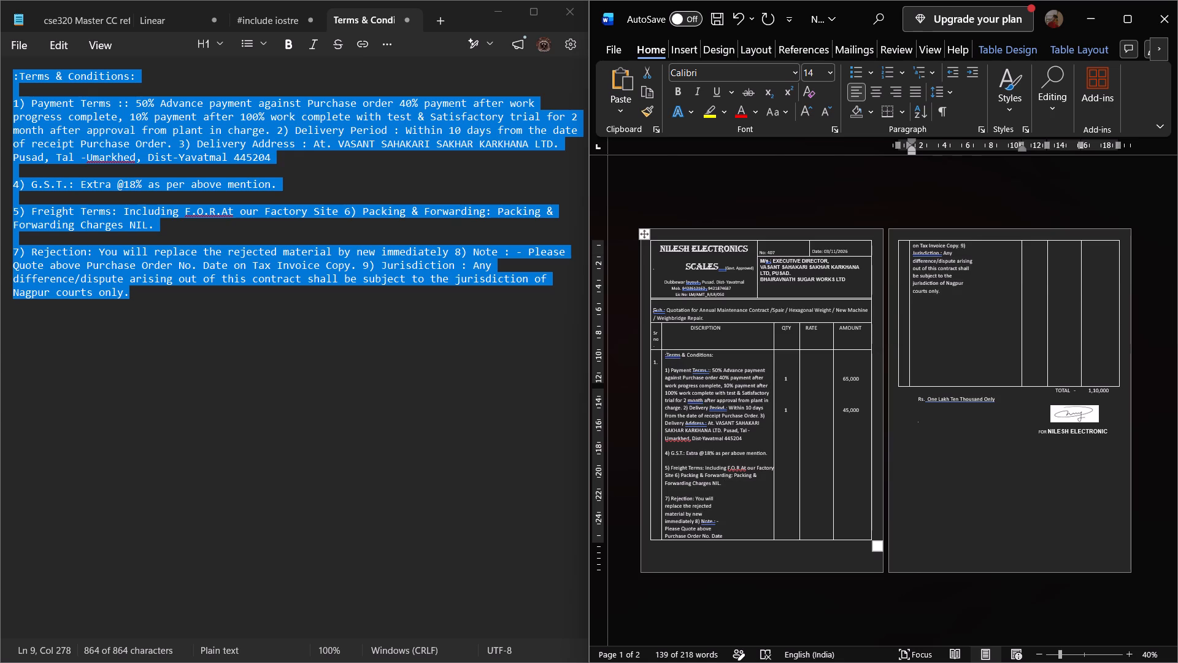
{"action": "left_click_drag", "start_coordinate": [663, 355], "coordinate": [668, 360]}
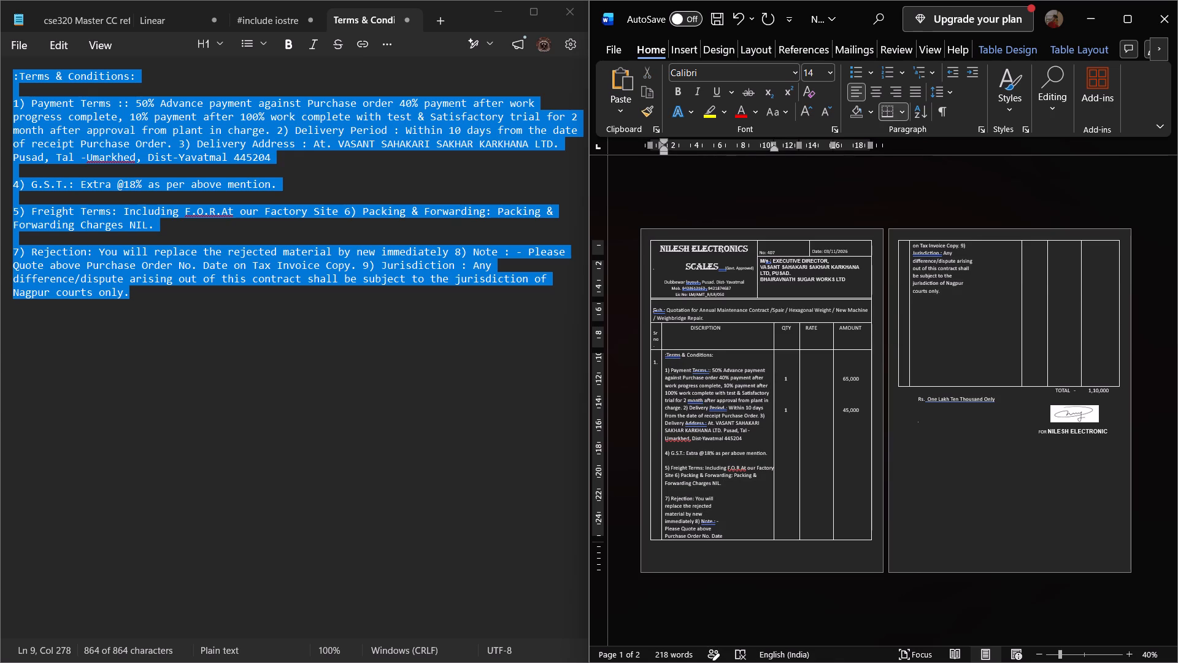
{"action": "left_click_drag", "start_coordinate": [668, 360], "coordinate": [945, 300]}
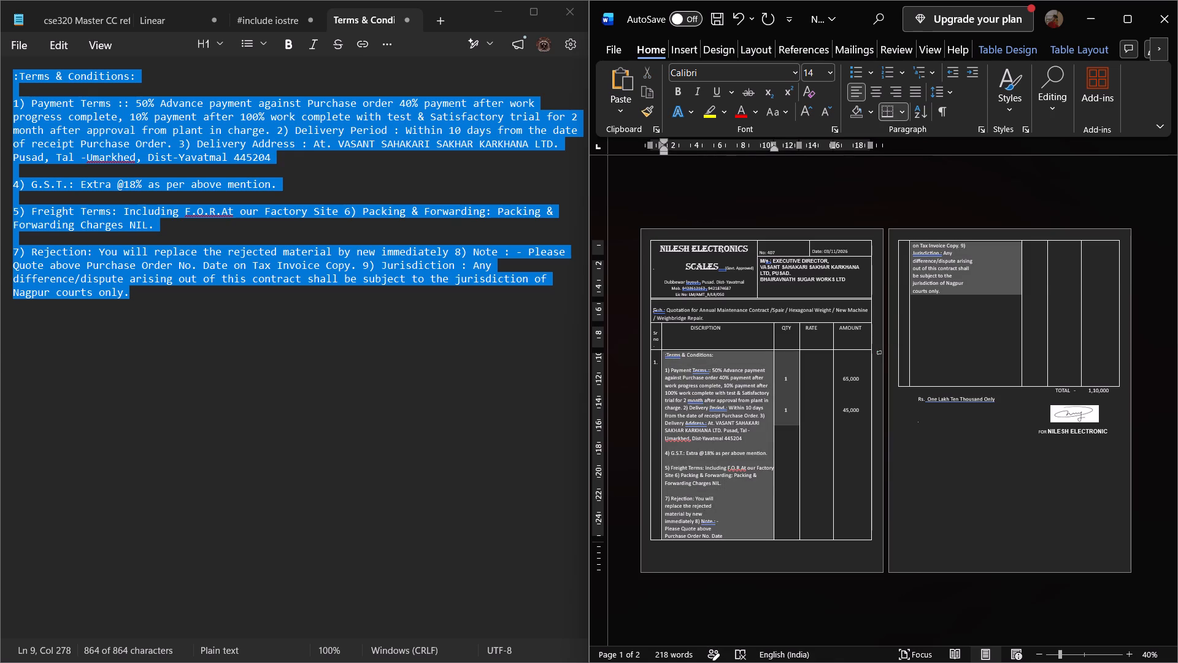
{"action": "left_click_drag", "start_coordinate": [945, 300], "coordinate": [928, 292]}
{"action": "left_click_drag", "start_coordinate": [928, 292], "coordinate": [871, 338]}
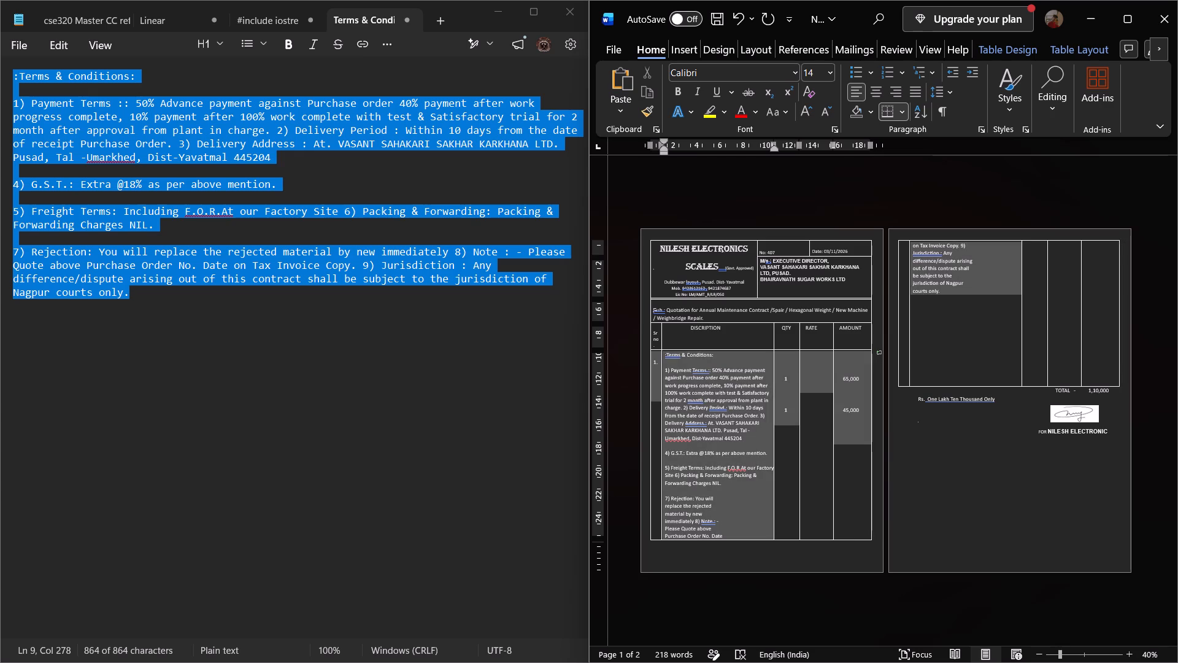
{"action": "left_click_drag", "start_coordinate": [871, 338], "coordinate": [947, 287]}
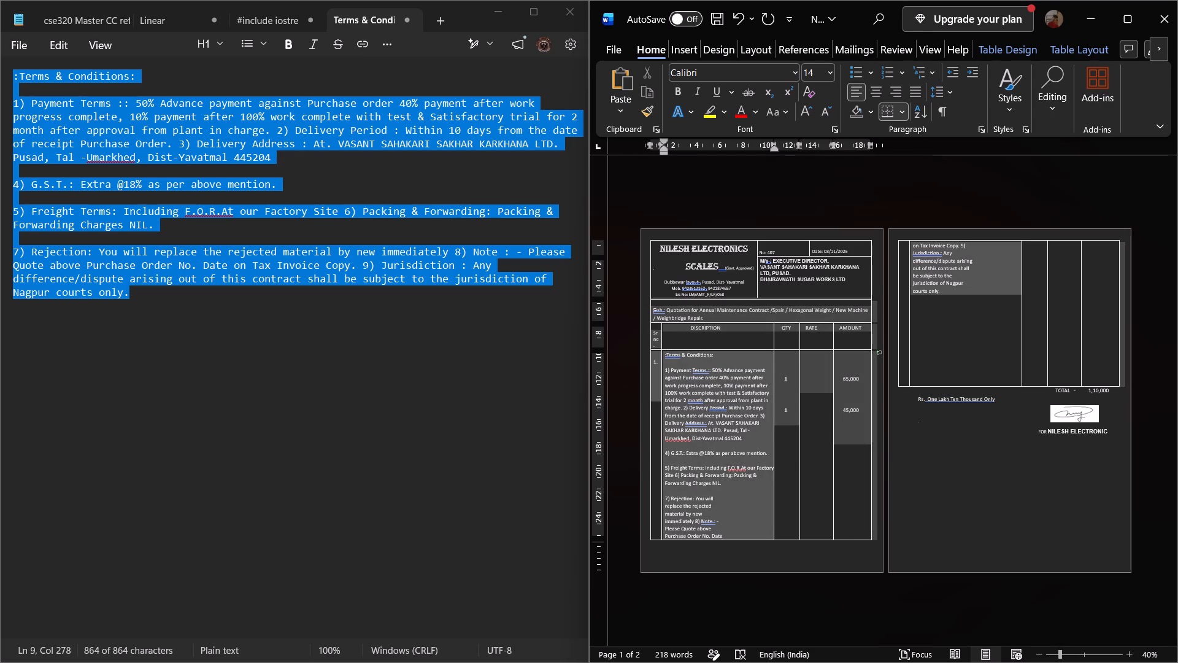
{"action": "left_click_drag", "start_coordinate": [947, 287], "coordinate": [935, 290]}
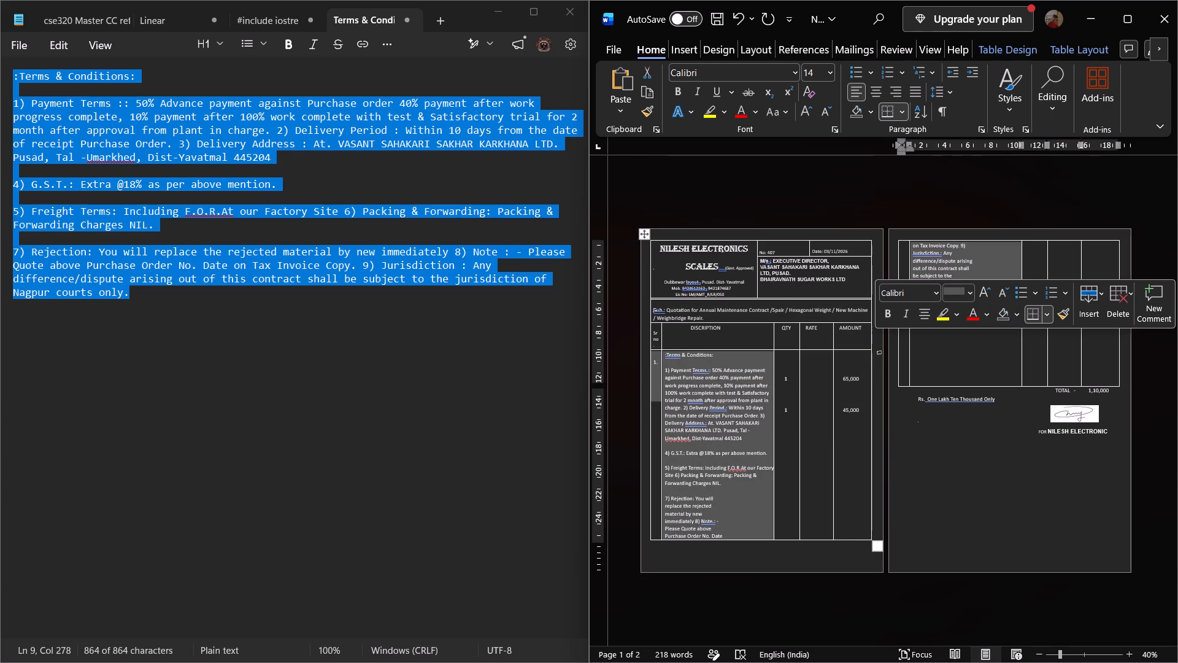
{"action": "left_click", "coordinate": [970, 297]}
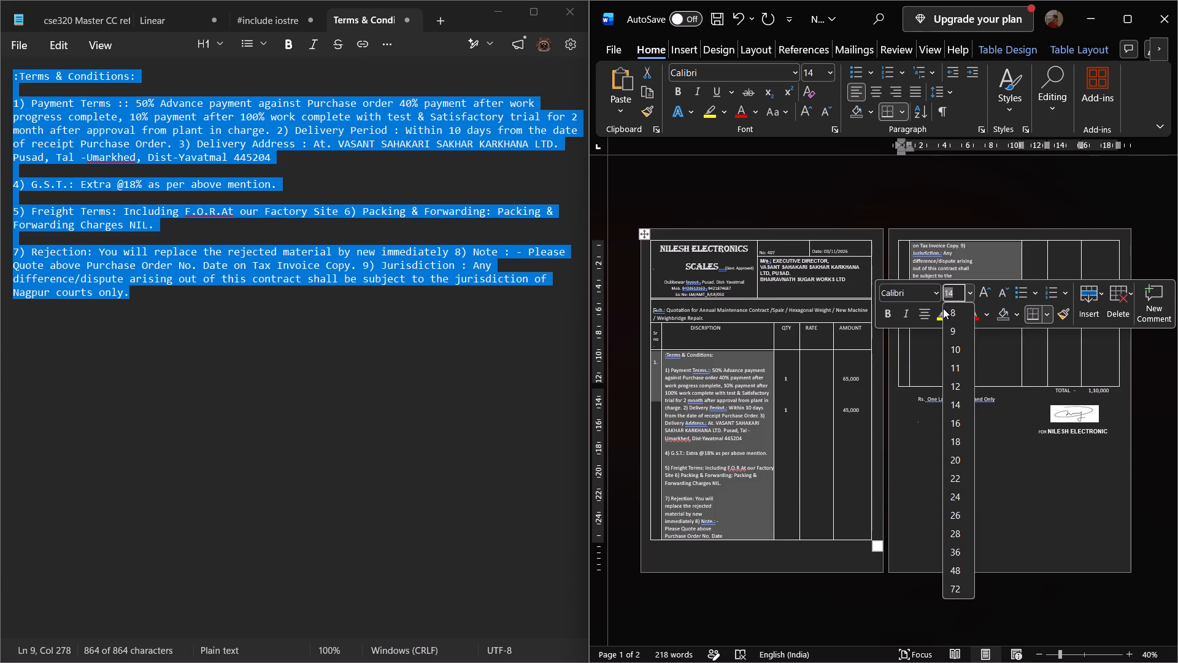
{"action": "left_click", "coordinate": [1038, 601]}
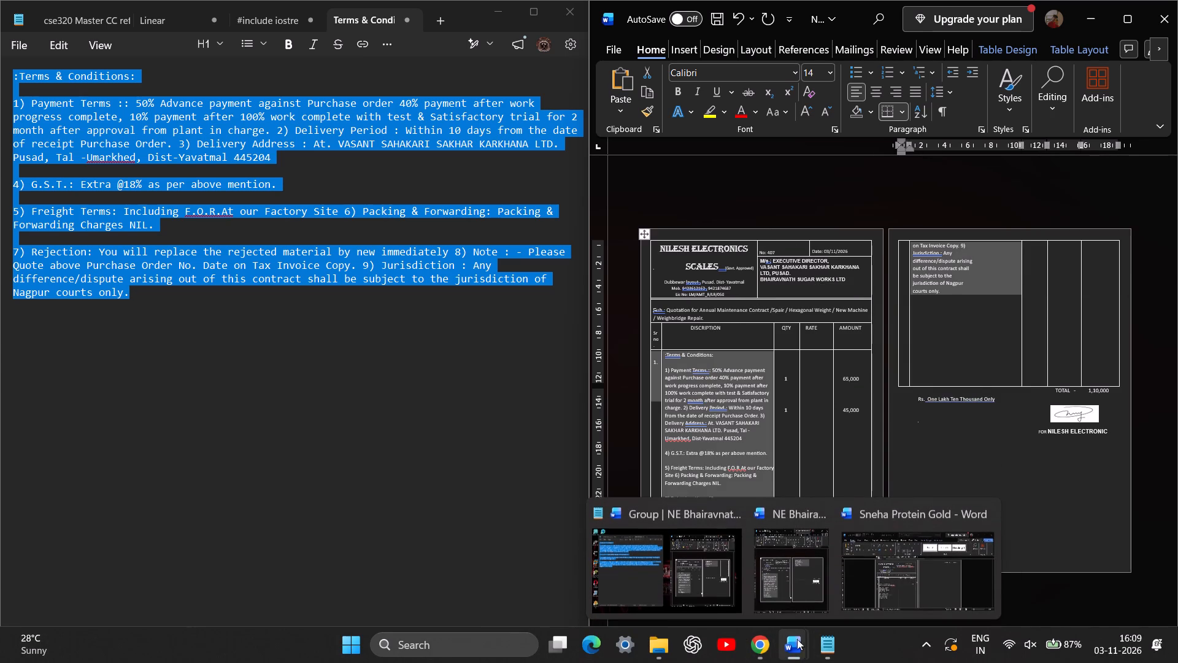
In the Sneha Protein Gold quotation, paste the copied Terms & Conditions on a new line below the last serial number in the description.
{"action": "left_click", "coordinate": [909, 581]}
{"action": "scroll", "coordinate": [469, 425], "scroll_direction": "down", "scroll_amount": 1}
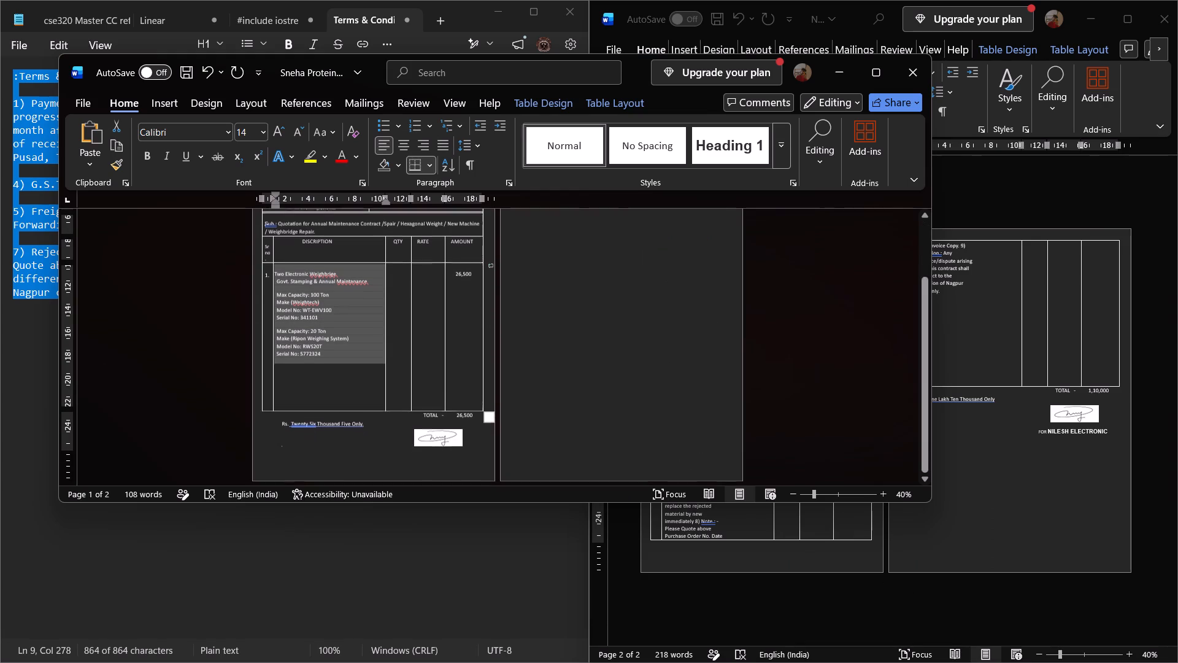
{"action": "left_click", "coordinate": [365, 394]}
{"action": "key", "text": "Return"}
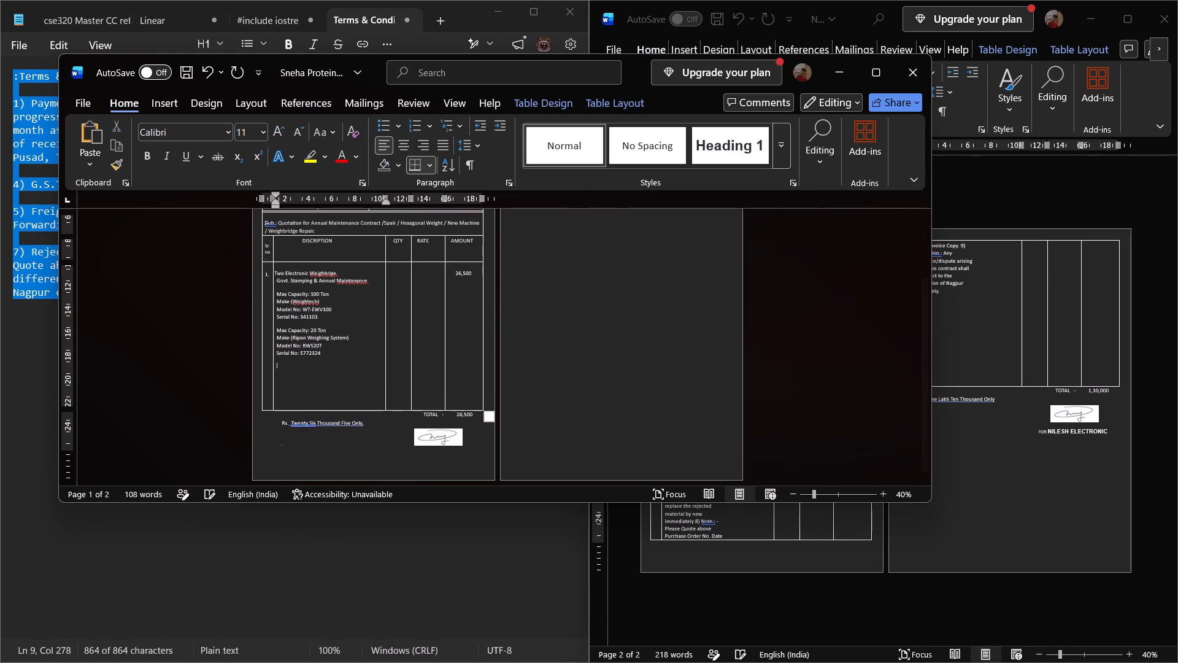
{"action": "key", "text": "ctrl+v"}
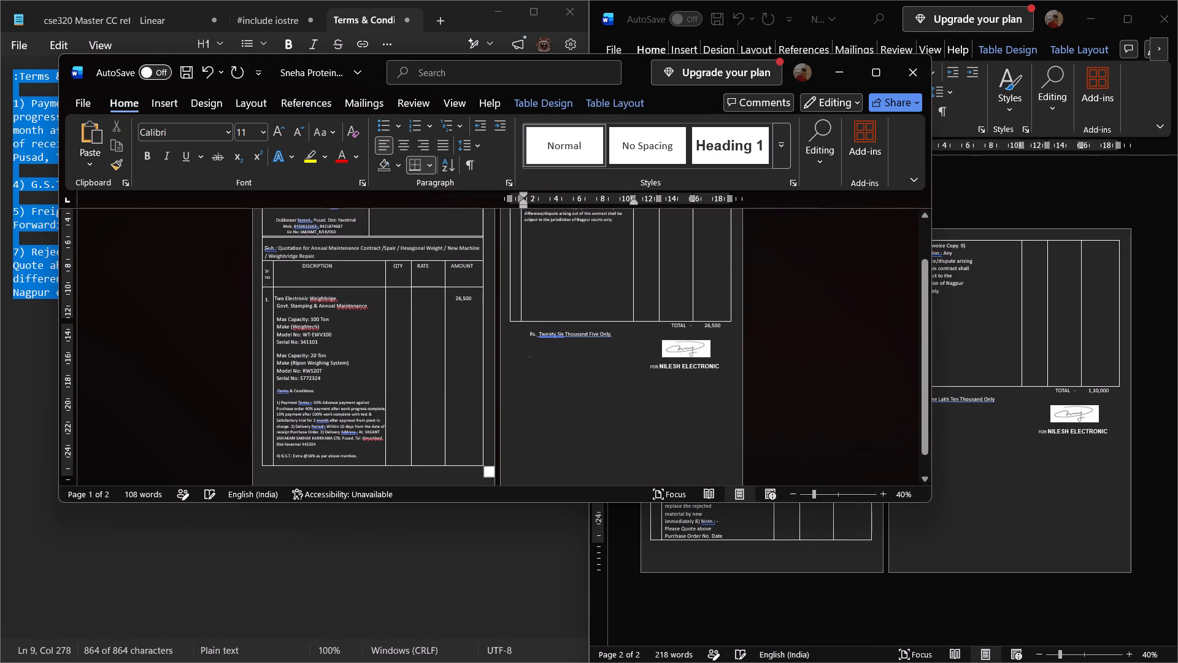
{"action": "scroll", "coordinate": [521, 346], "scroll_direction": "up", "scroll_amount": 2}
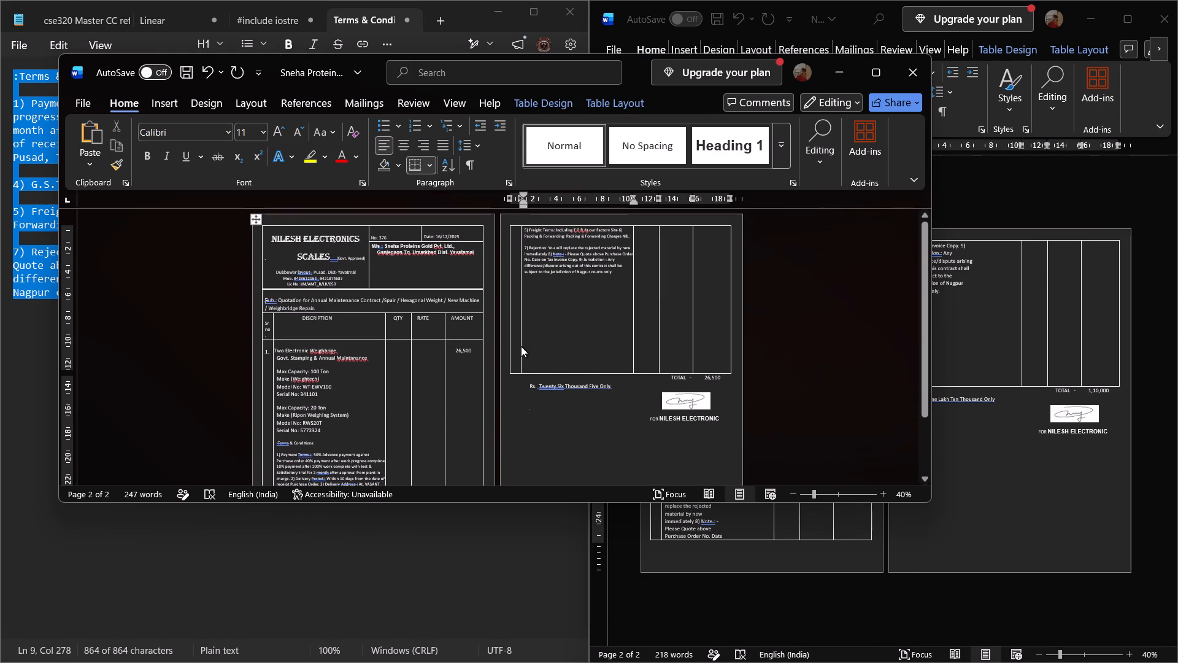
{"action": "scroll", "coordinate": [521, 346], "scroll_direction": "down", "scroll_amount": 2}
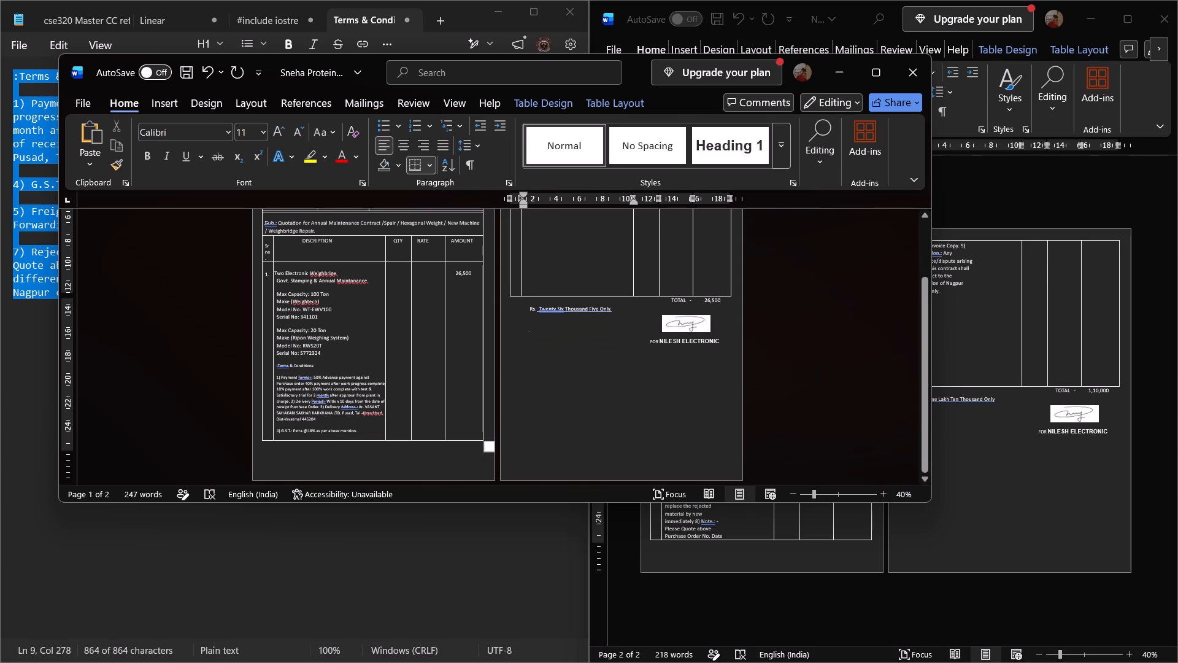
{"action": "scroll", "coordinate": [368, 343], "scroll_direction": "up", "scroll_amount": 1}
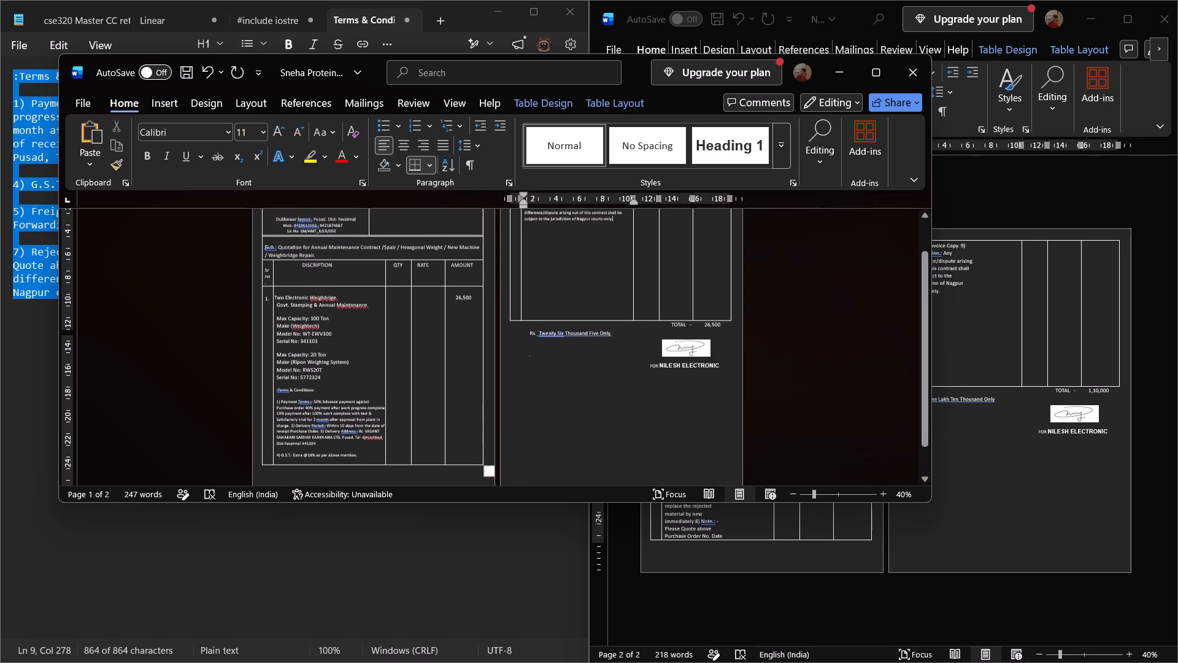
{"action": "scroll", "coordinate": [368, 343], "scroll_direction": "up", "scroll_amount": 1}
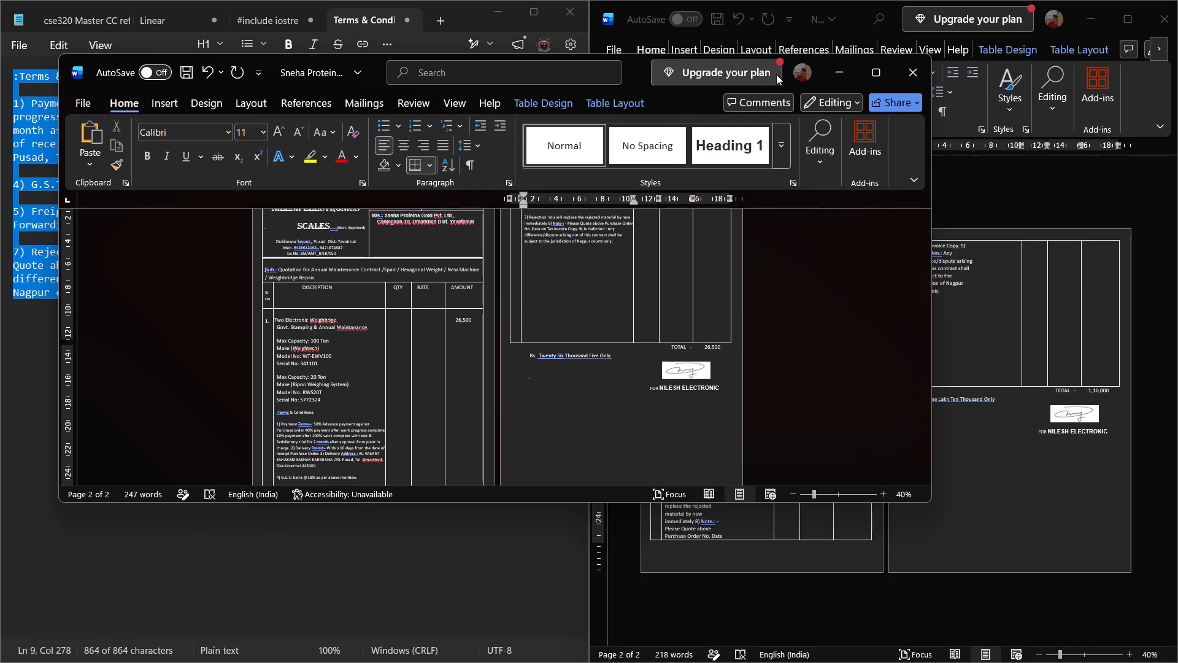
Minimize Notepad and arrange the Sneha Protein Gold quotation side by side with the Bhairavnath Sugar Works quotation.
{"action": "left_click", "coordinate": [555, 516]}
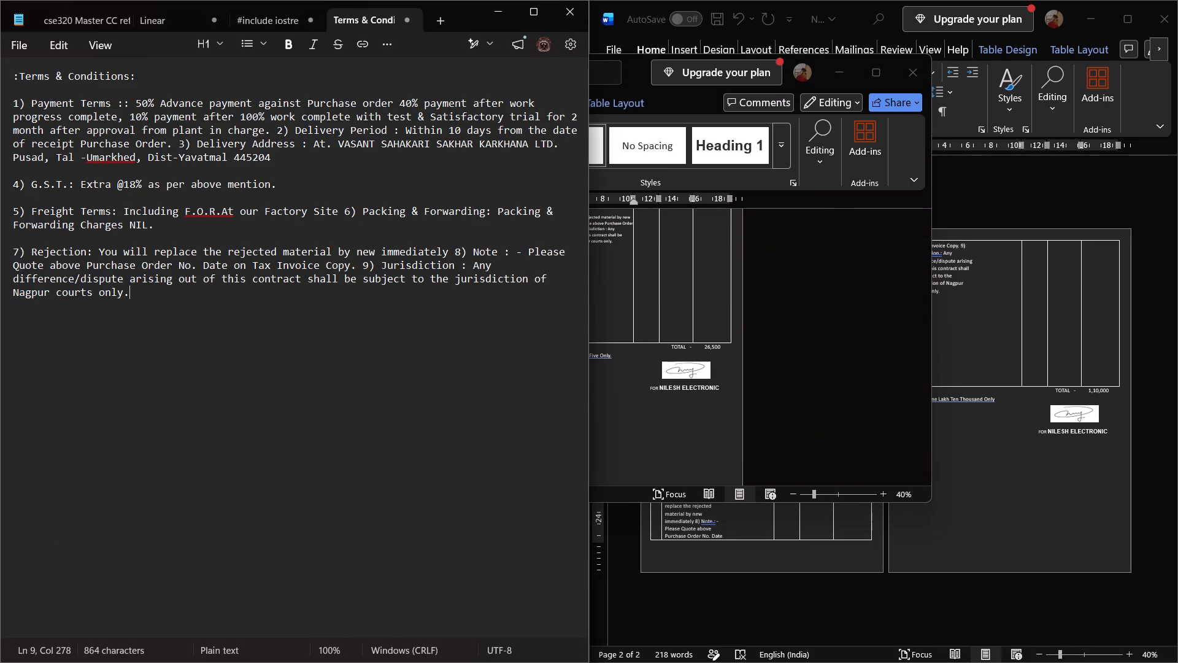
{"action": "left_click", "coordinate": [497, 11]}
{"action": "left_click_drag", "start_coordinate": [639, 71], "coordinate": [418, 39]}
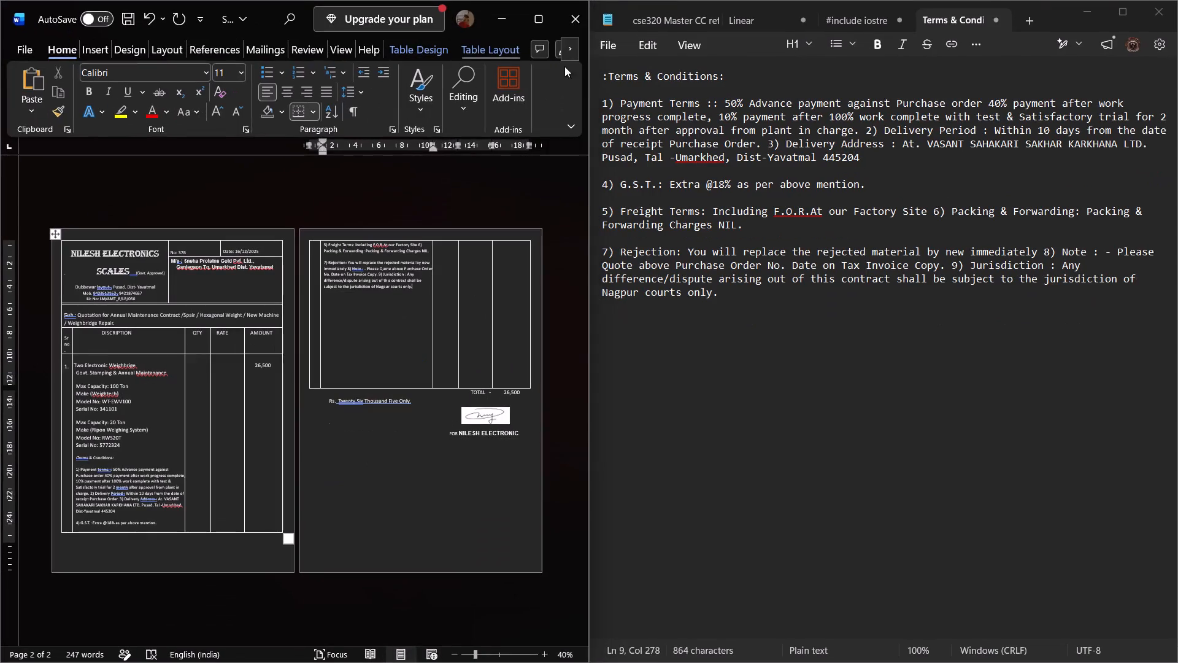
{"action": "left_click", "coordinate": [1091, 11]}
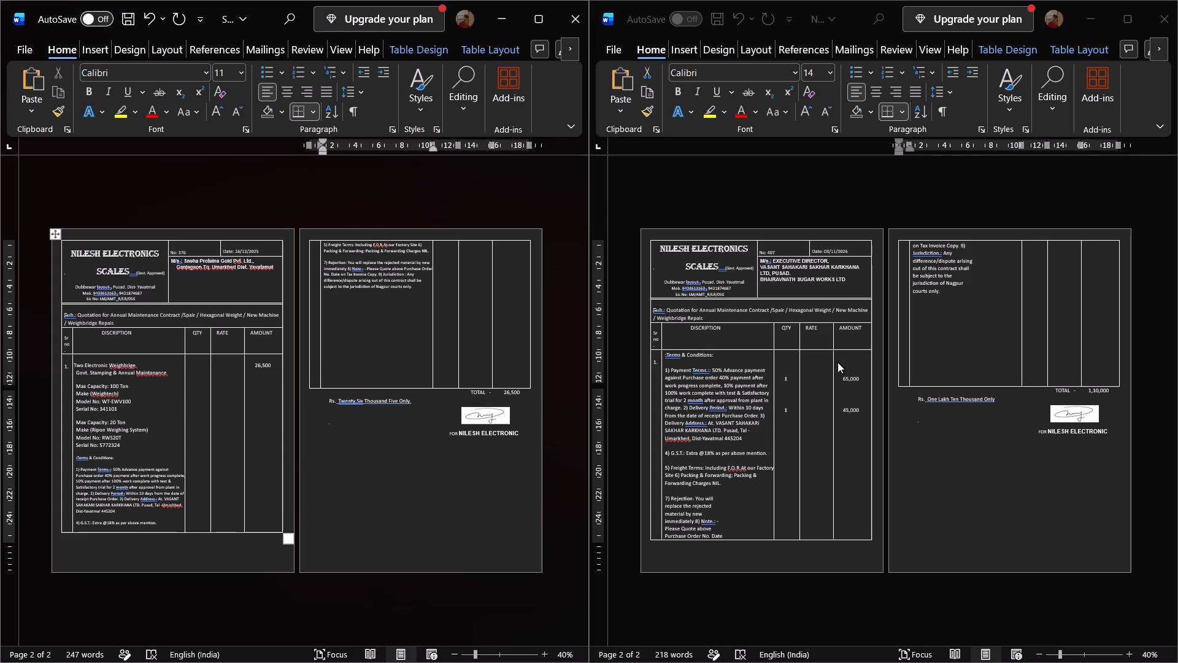
Copy the 65,000 and 45,000 entries from the AMOUNT column of the Bhairavnath Sugar Works quotation.
{"action": "left_click_drag", "start_coordinate": [836, 355], "coordinate": [866, 428]}
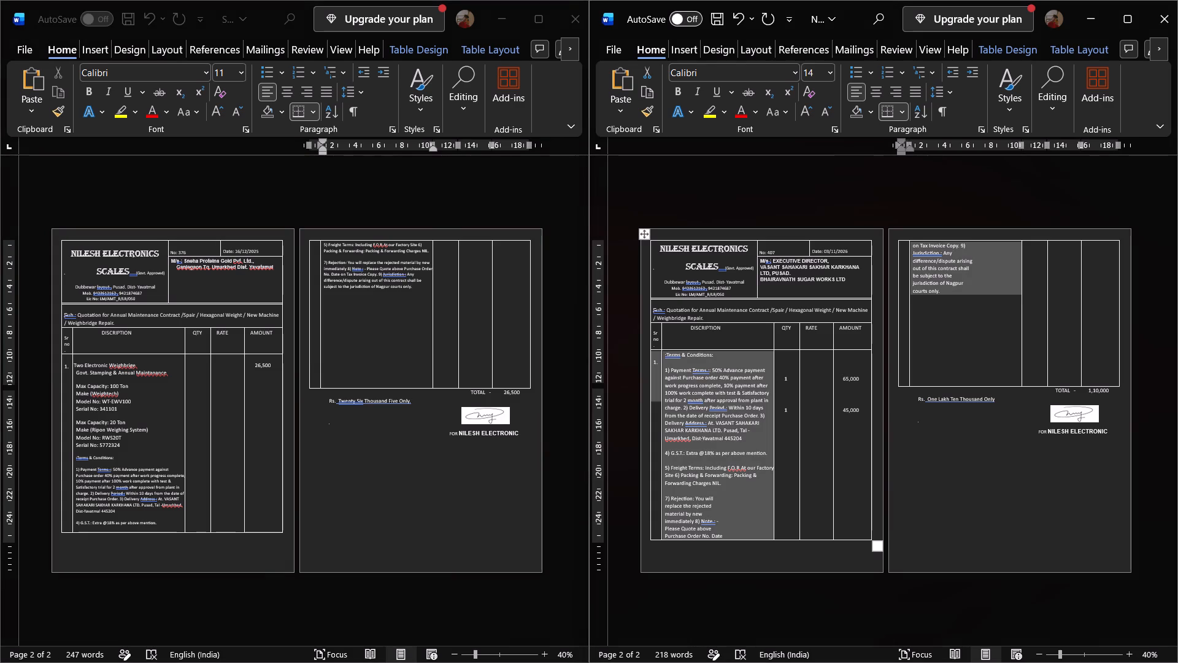
{"action": "left_click_drag", "start_coordinate": [866, 428], "coordinate": [861, 416]}
{"action": "left_click", "coordinate": [861, 416]}
{"action": "left_click_drag", "start_coordinate": [861, 416], "coordinate": [839, 360]}
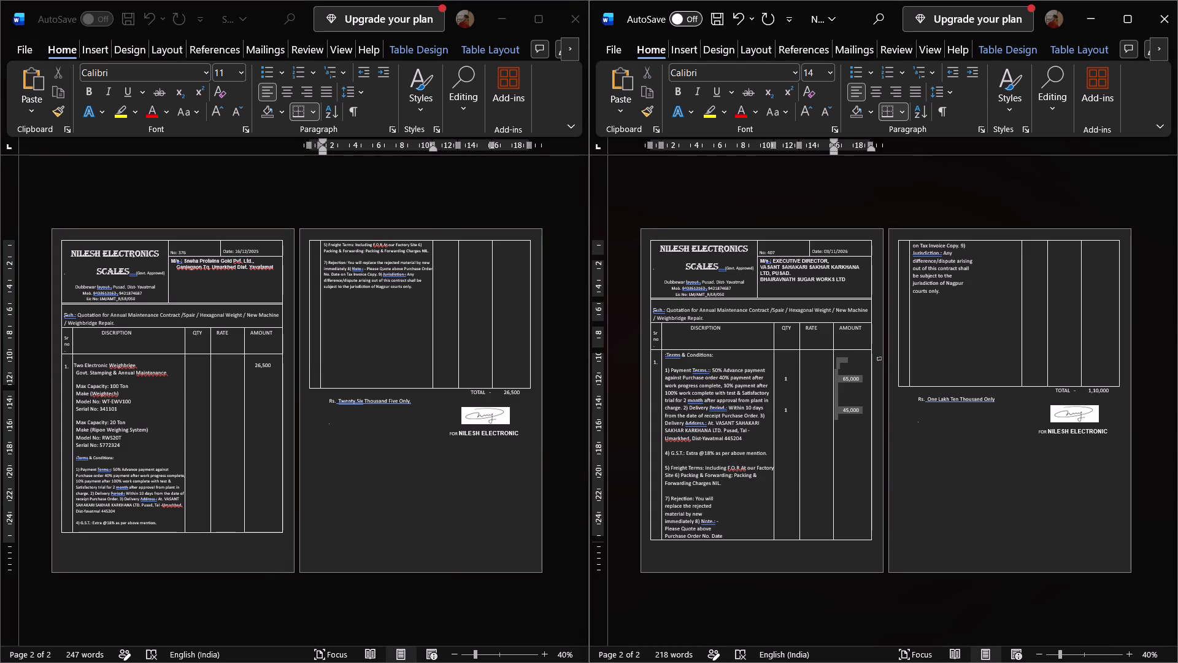
{"action": "left_click_drag", "start_coordinate": [839, 360], "coordinate": [834, 354]}
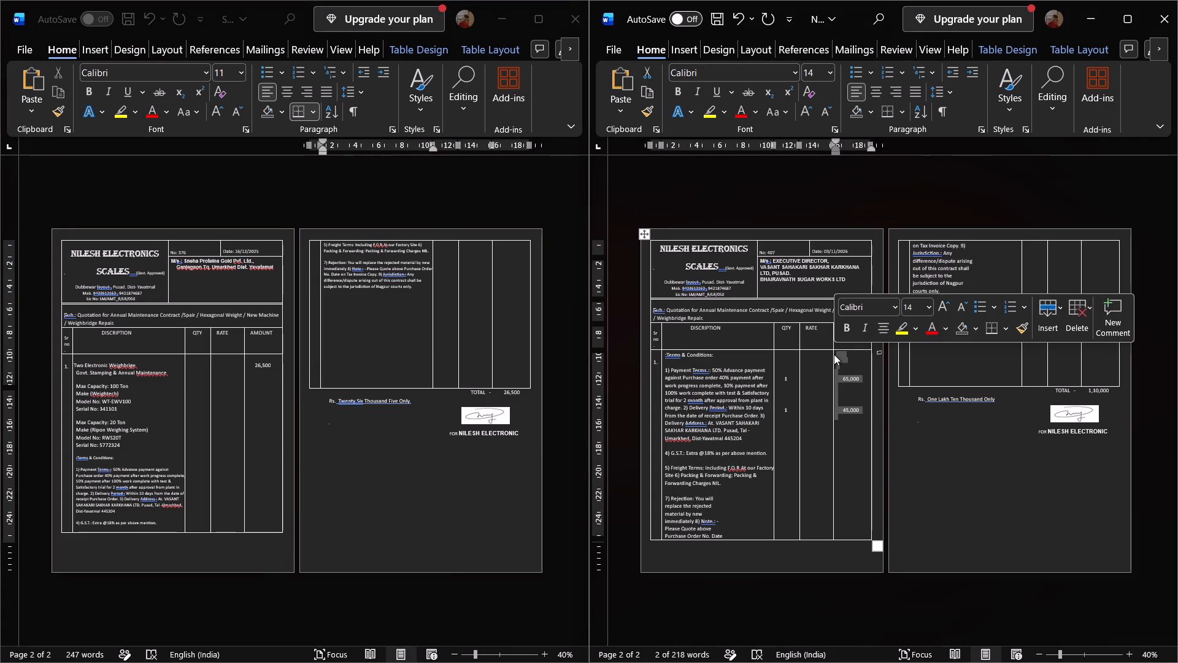
{"action": "key", "text": "ctrl+c"}
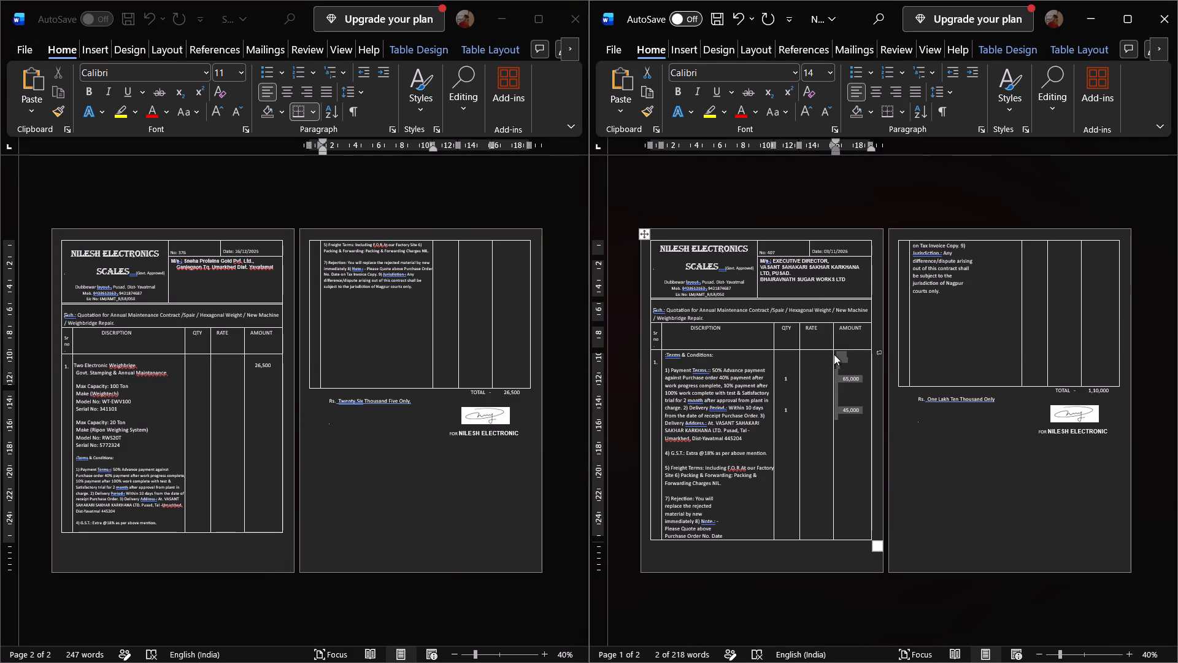
Delete the item 1 amount and its blank lines from the AMOUNT cell of the Sneha Protein Gold quotation.
{"action": "left_click", "coordinate": [257, 382]}
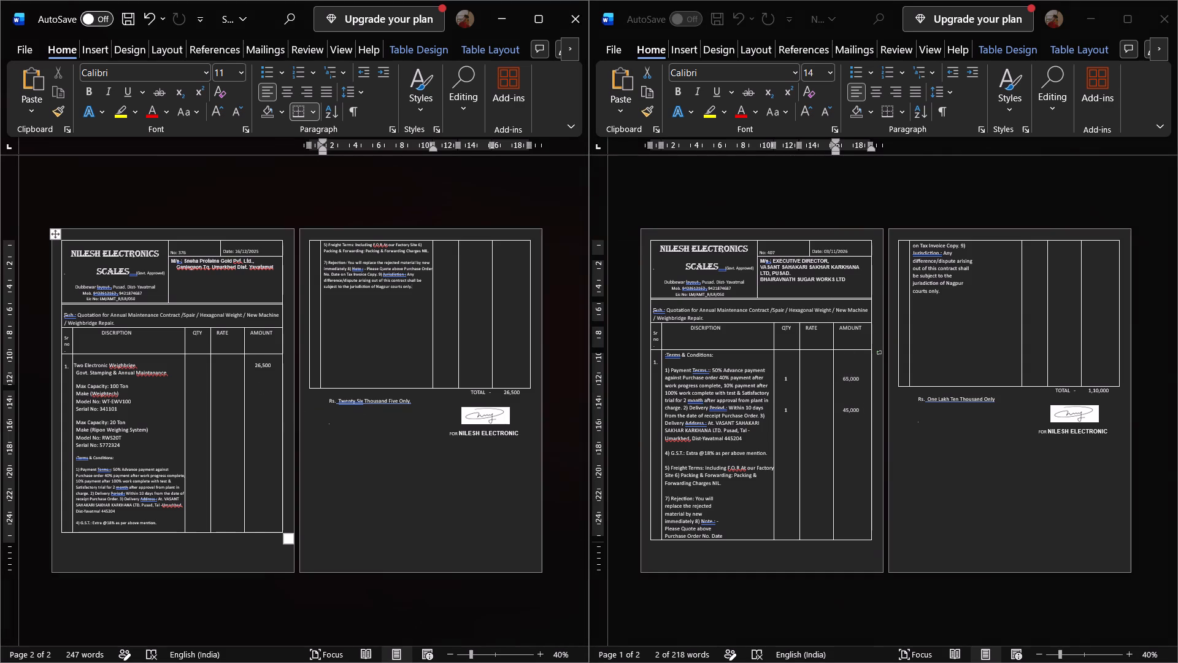
{"action": "left_click", "coordinate": [275, 361]}
{"action": "key", "text": "BackSpace"}
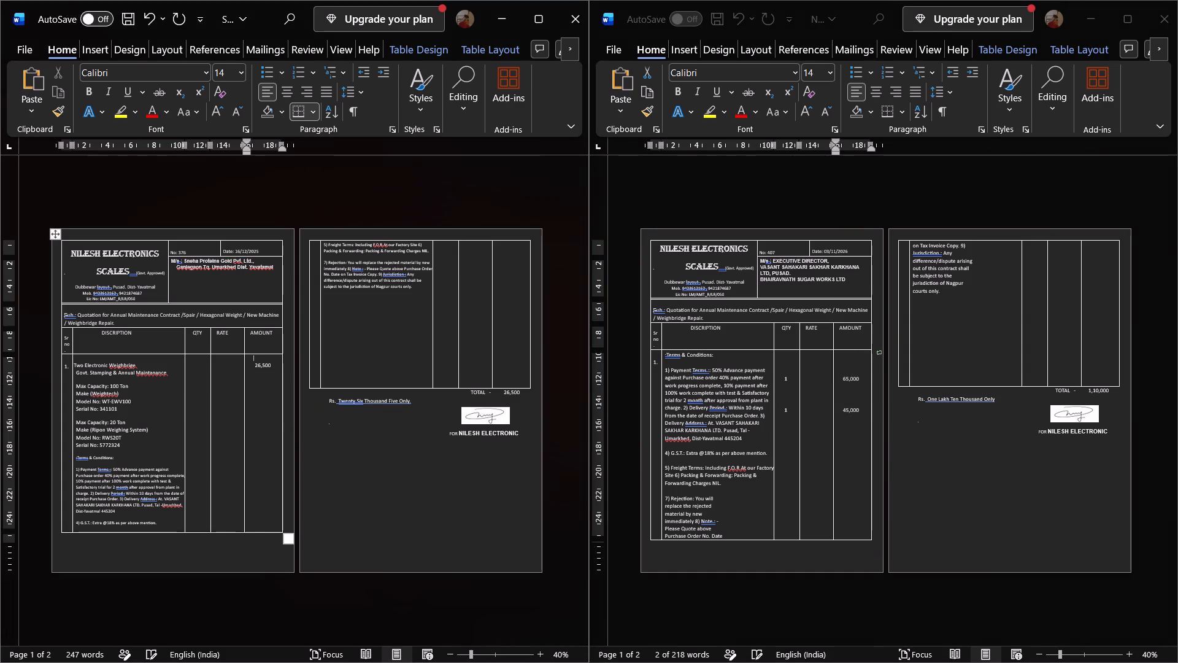
{"action": "key", "text": "Delete"}
{"action": "key", "text": "Delete"}
{"action": "key", "text": "Delete"}
{"action": "key", "text": "Delete"}
{"action": "key", "text": "Delete"}
{"action": "key", "text": "Delete"}
{"action": "key", "text": "Delete"}
{"action": "key", "text": "Delete"}
{"action": "key", "text": "Delete"}
{"action": "key", "text": "Delete"}
{"action": "key", "text": "Delete"}
{"action": "key", "text": "Delete"}
{"action": "key", "text": "Delete"}
{"action": "key", "text": "Delete"}
{"action": "key", "text": "Delete"}
{"action": "key", "text": "BackSpace"}
{"action": "key", "text": "BackSpace"}
{"action": "key", "text": "BackSpace"}
{"action": "key", "text": "BackSpace"}
{"action": "key", "text": "BackSpace"}
{"action": "key", "text": "BackSpace"}
Paste the copied 65,000 and 45,000 amounts into the empty AMOUNT cell of the Sneha Protein Gold quotation.
{"action": "scroll", "coordinate": [207, 384], "scroll_direction": "up", "scroll_amount": 1, "text": "ctrl"}
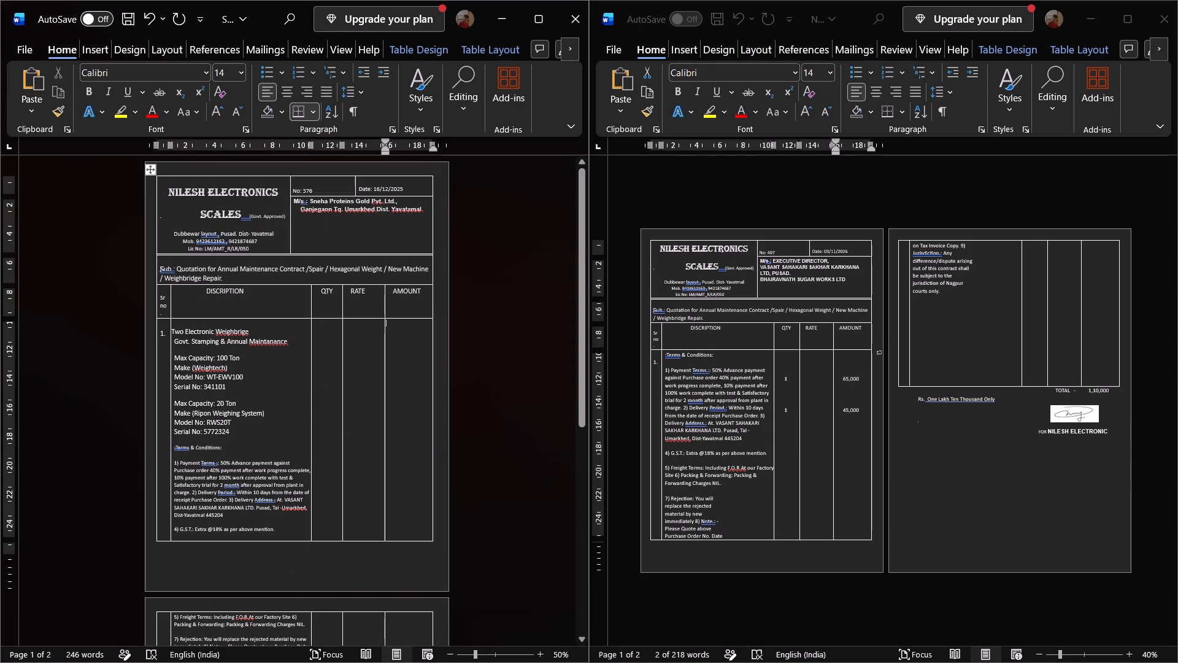
{"action": "key", "text": "ctrl+v"}
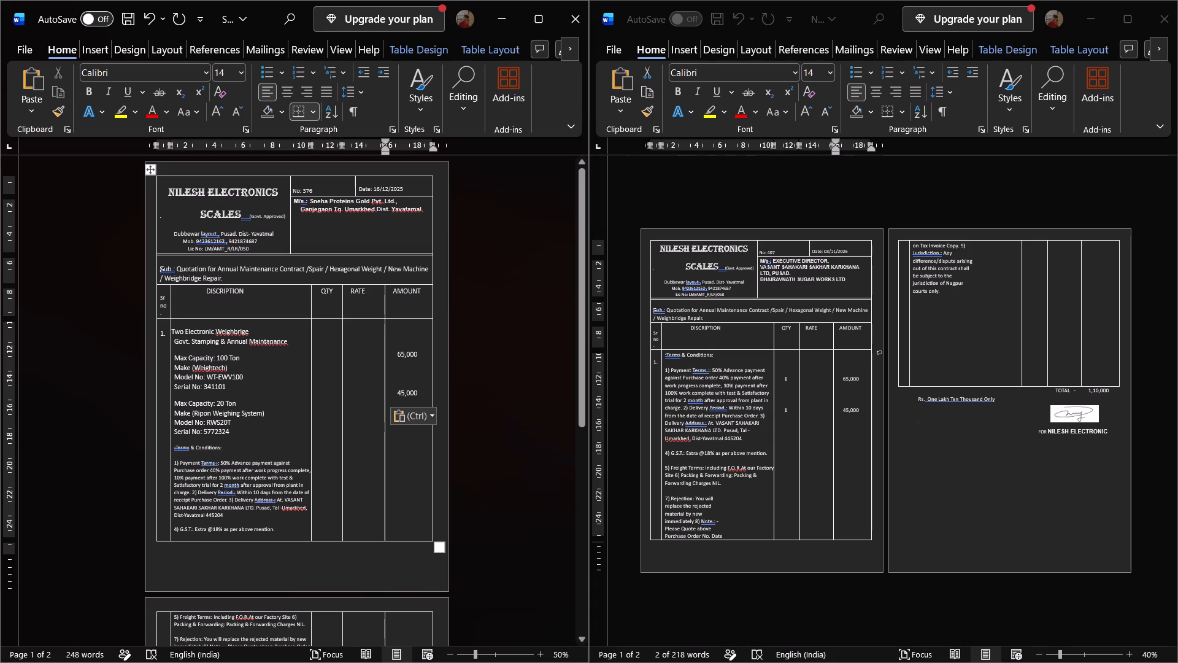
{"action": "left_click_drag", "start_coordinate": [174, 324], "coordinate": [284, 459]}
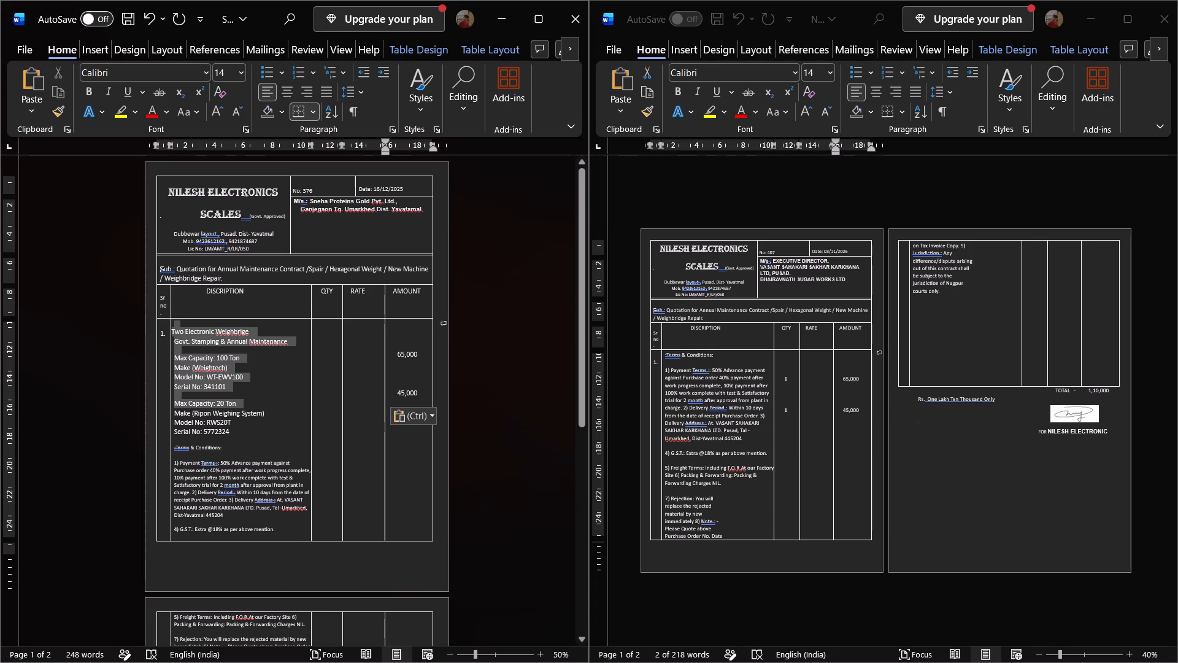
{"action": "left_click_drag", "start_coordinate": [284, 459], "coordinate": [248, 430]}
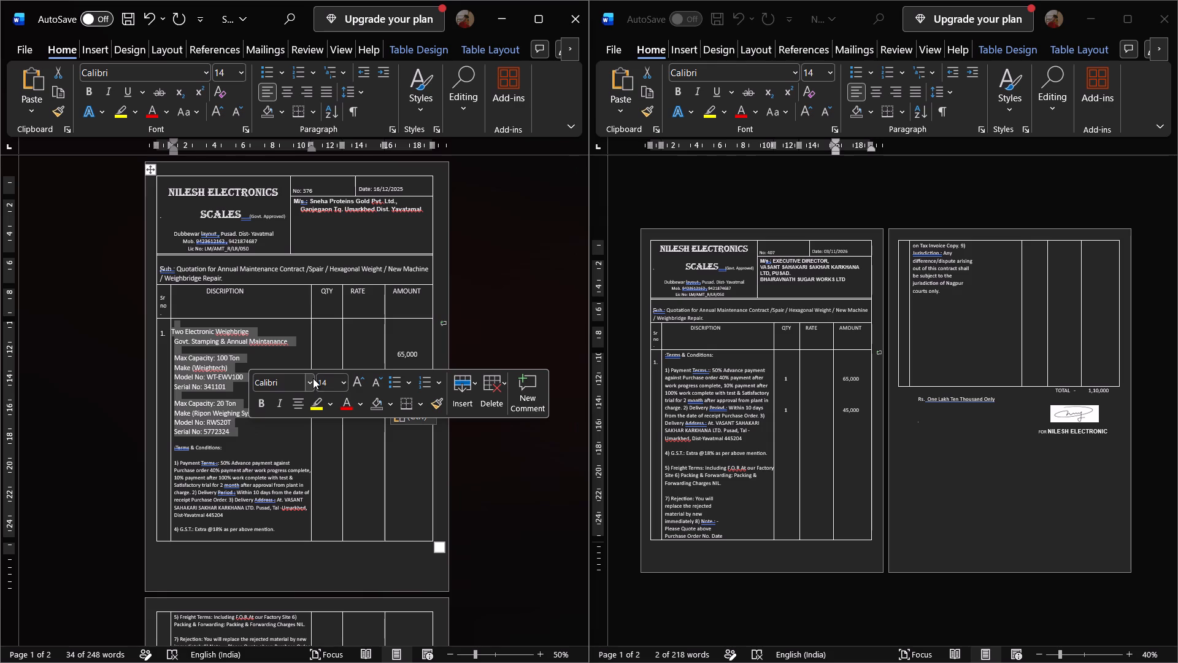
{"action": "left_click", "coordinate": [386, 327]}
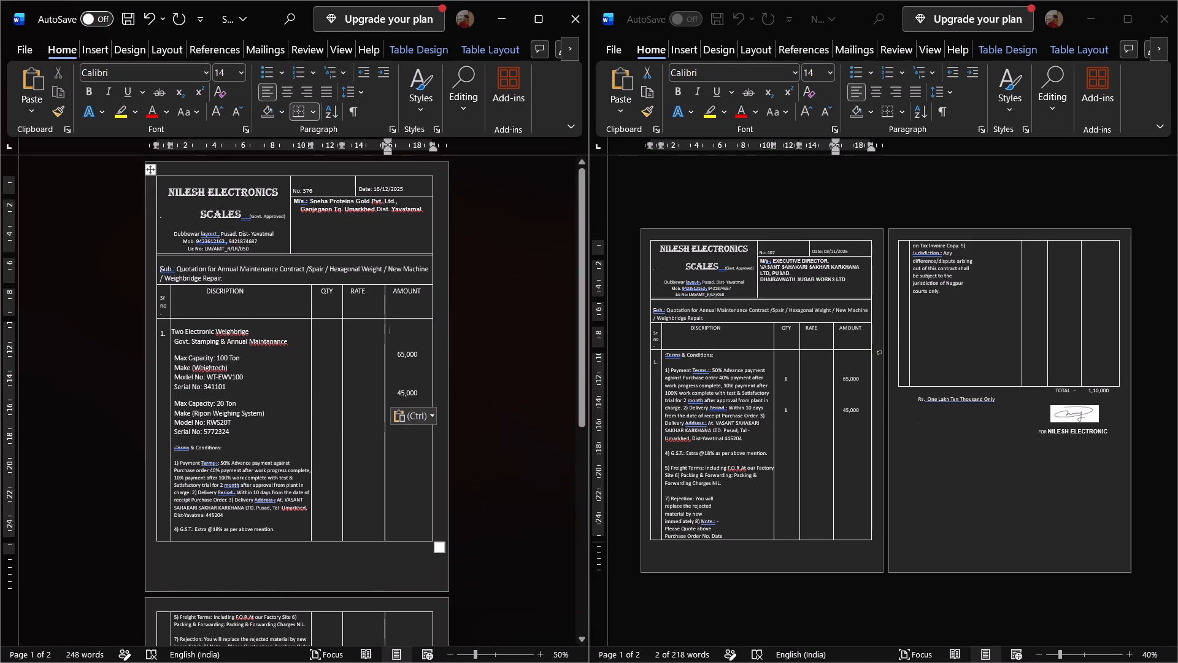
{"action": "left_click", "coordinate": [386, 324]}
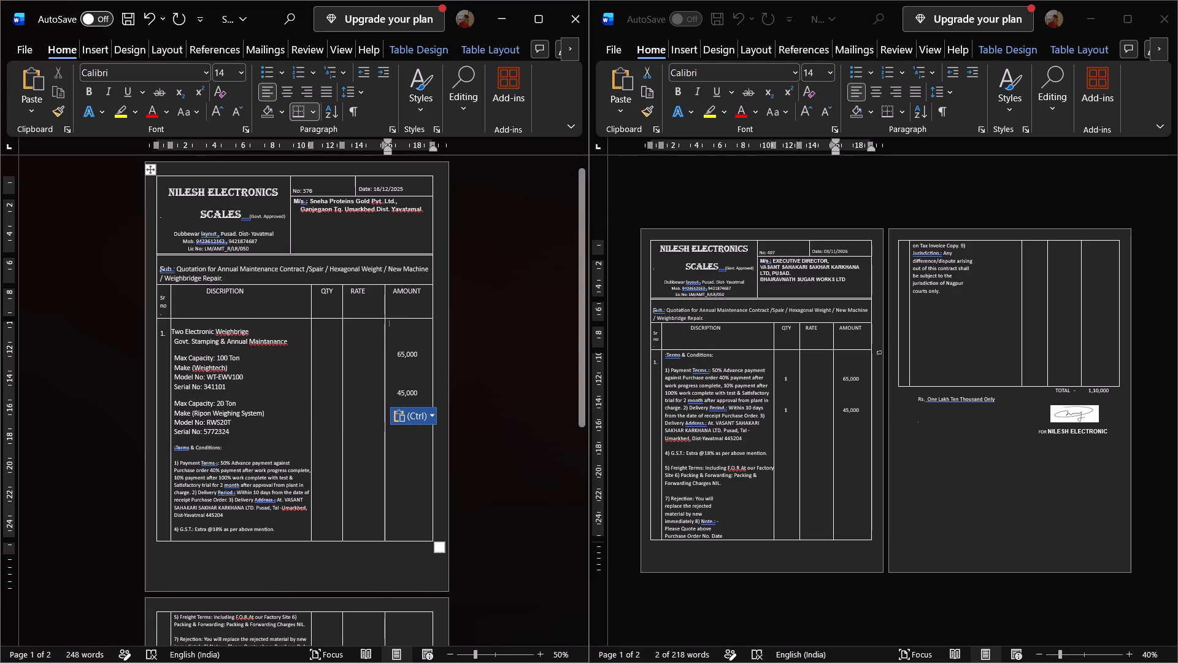
Review both pages of the Sneha Protein Gold quotation, from the item table through the total and signature.
{"action": "scroll", "coordinate": [342, 376], "scroll_direction": "up", "scroll_amount": 5, "text": "ctrl"}
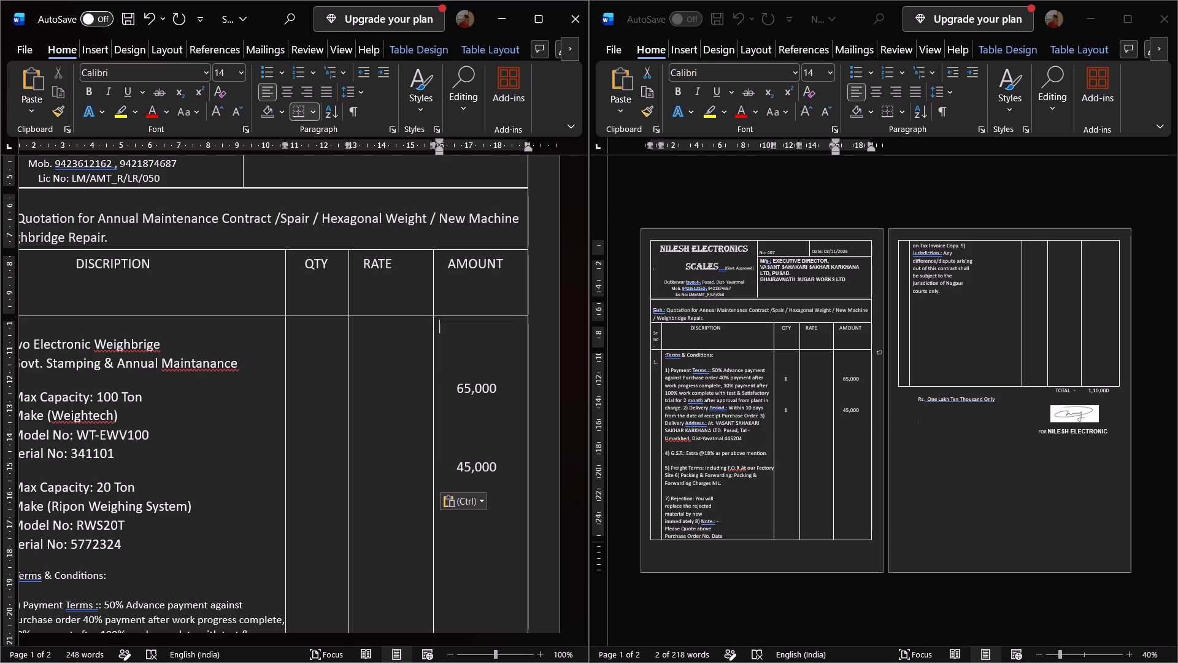
{"action": "scroll", "coordinate": [293, 431], "scroll_direction": "down", "scroll_amount": 1}
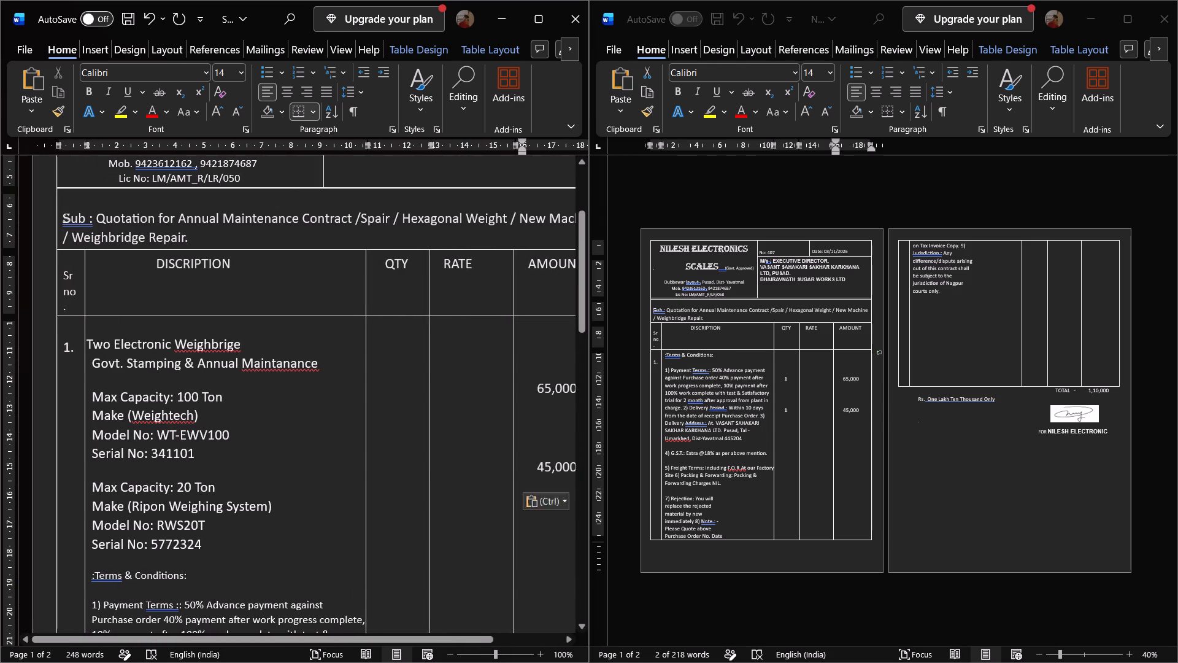
{"action": "scroll", "coordinate": [293, 431], "scroll_direction": "down", "scroll_amount": 1}
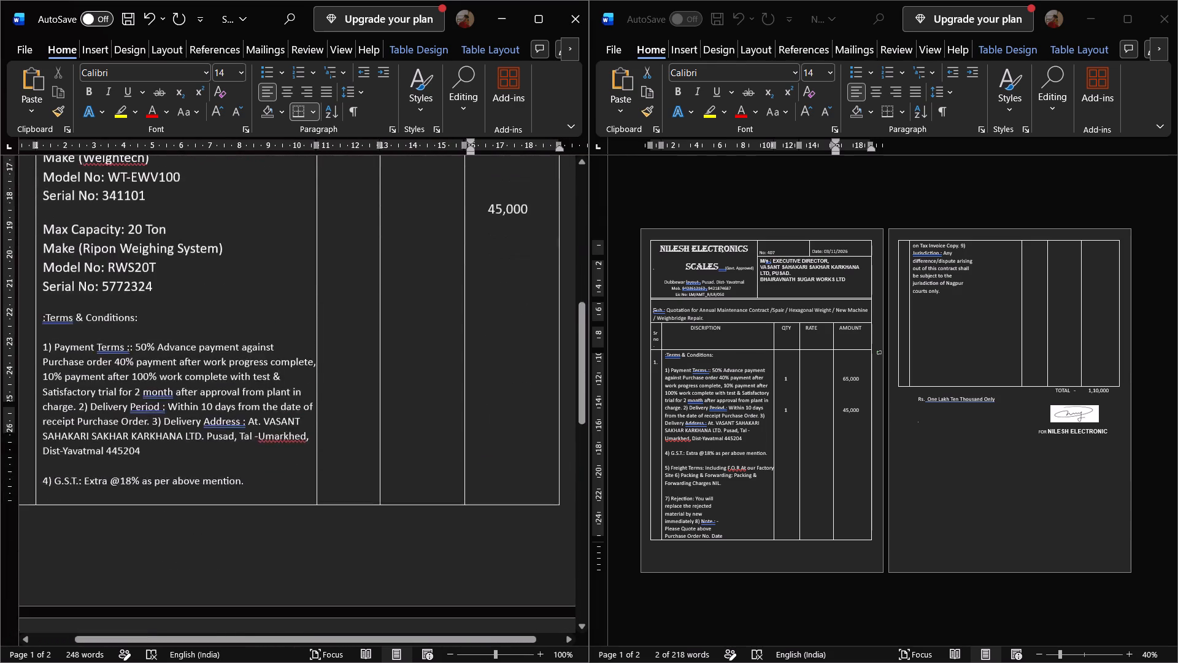
{"action": "scroll", "coordinate": [293, 431], "scroll_direction": "down", "scroll_amount": 3}
{"action": "scroll", "coordinate": [293, 431], "scroll_direction": "up", "scroll_amount": 1}
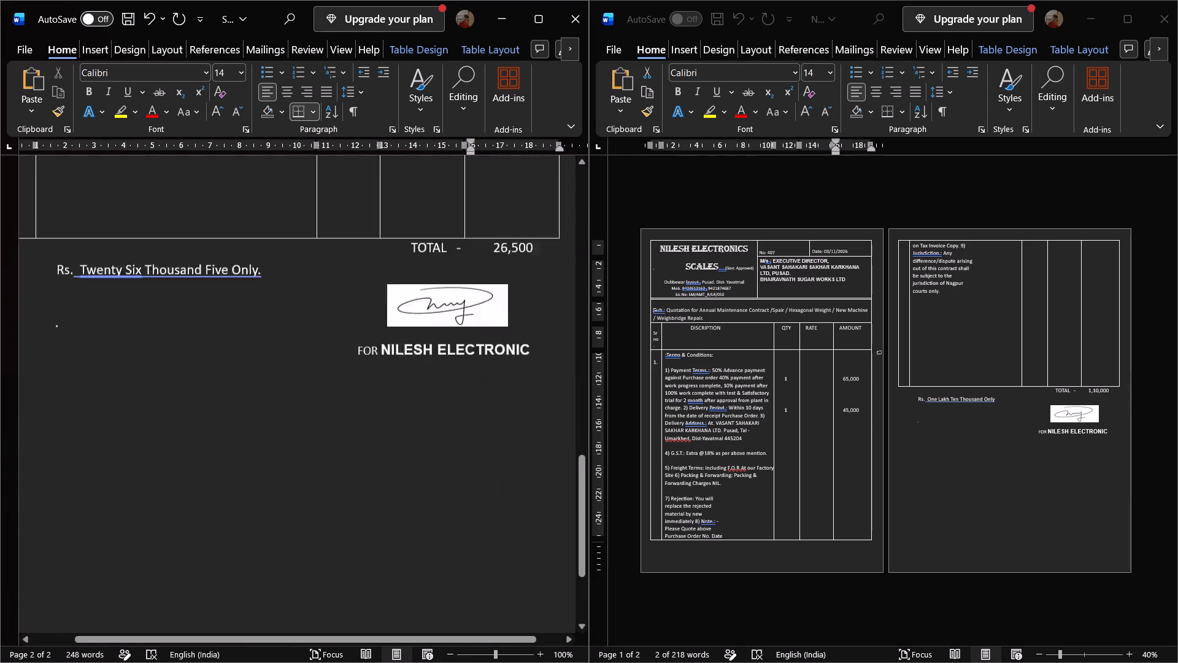
{"action": "scroll", "coordinate": [293, 431], "scroll_direction": "up", "scroll_amount": 3}
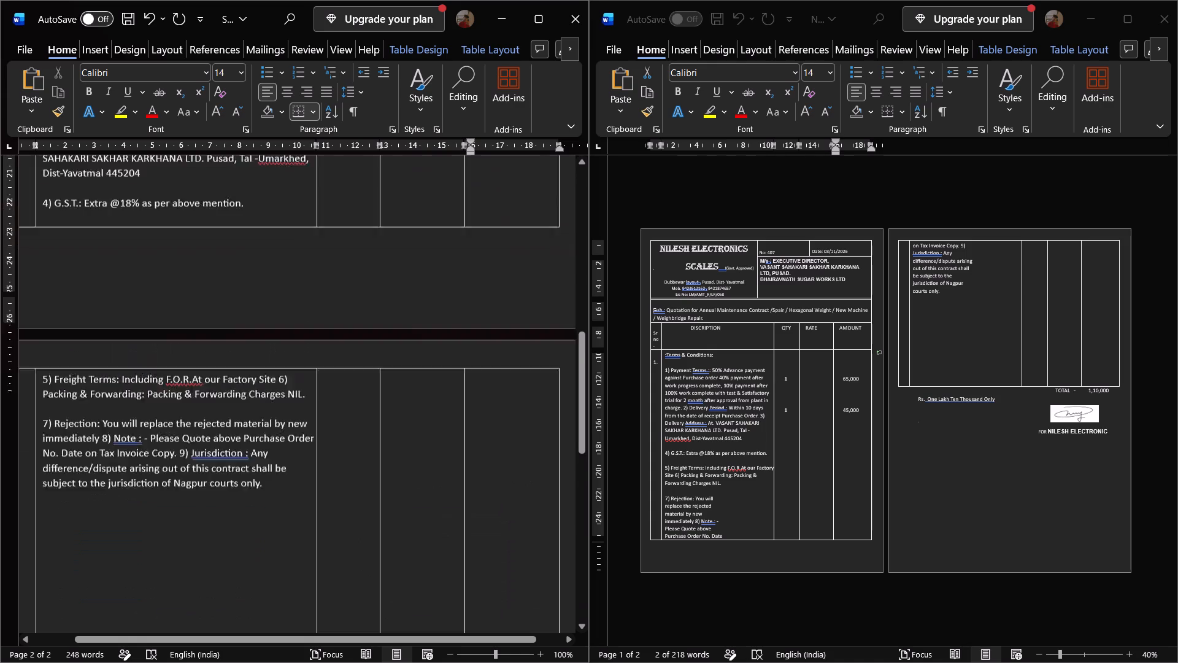
Add one blank line between the 20 Ton weighbridge's serial number and the Terms & Conditions heading in the description.
{"action": "scroll", "coordinate": [293, 431], "scroll_direction": "up", "scroll_amount": 3}
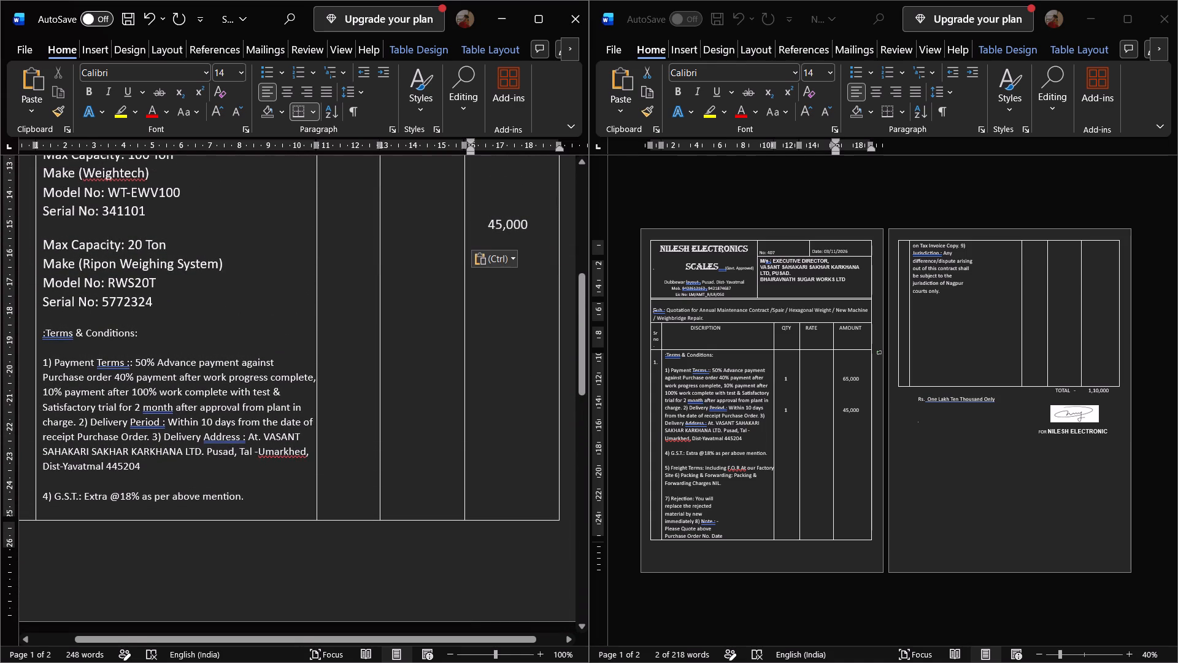
{"action": "left_click", "coordinate": [164, 303]}
{"action": "key", "text": "Return"}
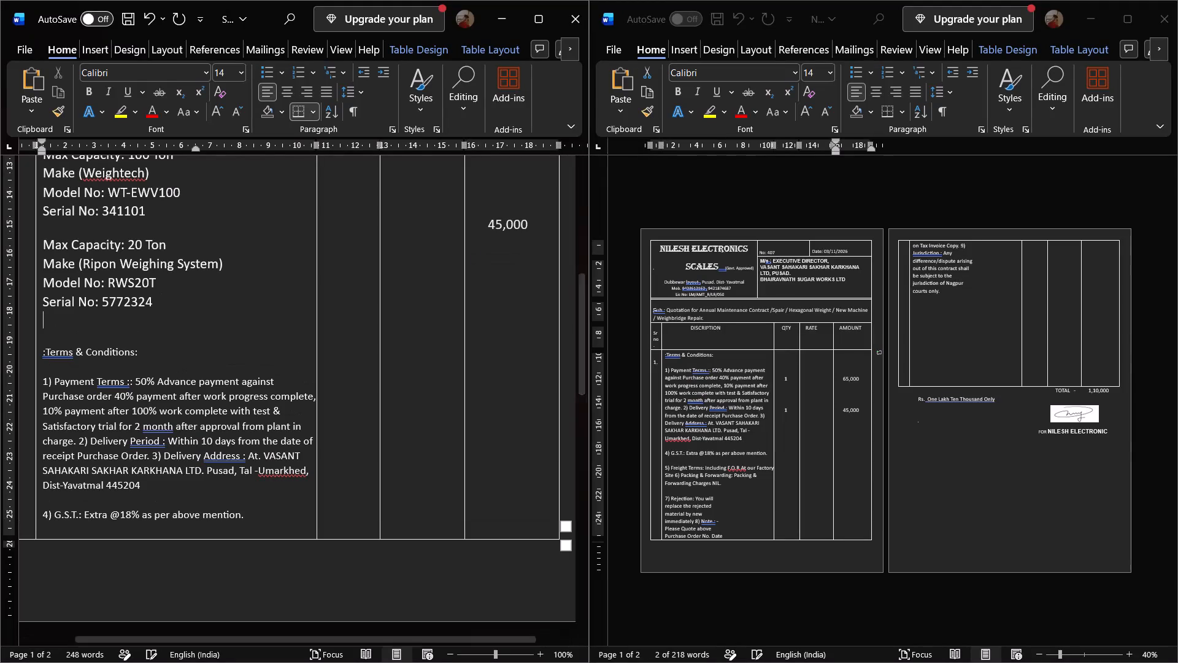
{"action": "key", "text": "Return"}
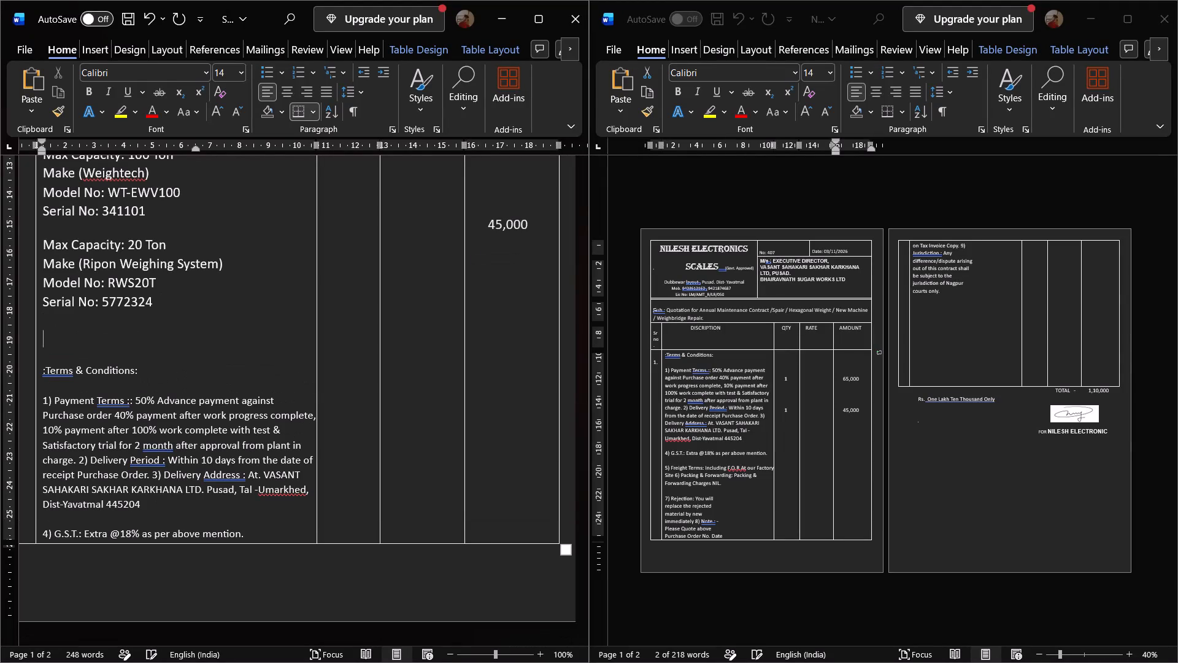
{"action": "key", "text": "Return"}
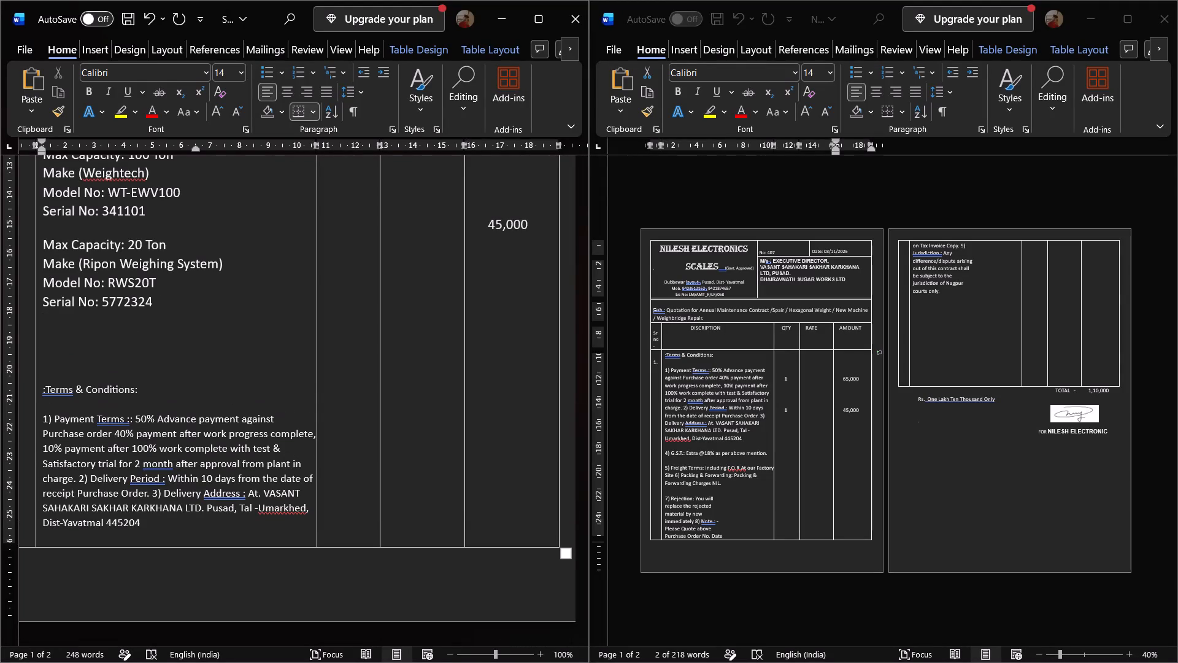
{"action": "key", "text": "BackSpace"}
{"action": "key", "text": "BackSpace"}
{"action": "key", "text": "BackSpace"}
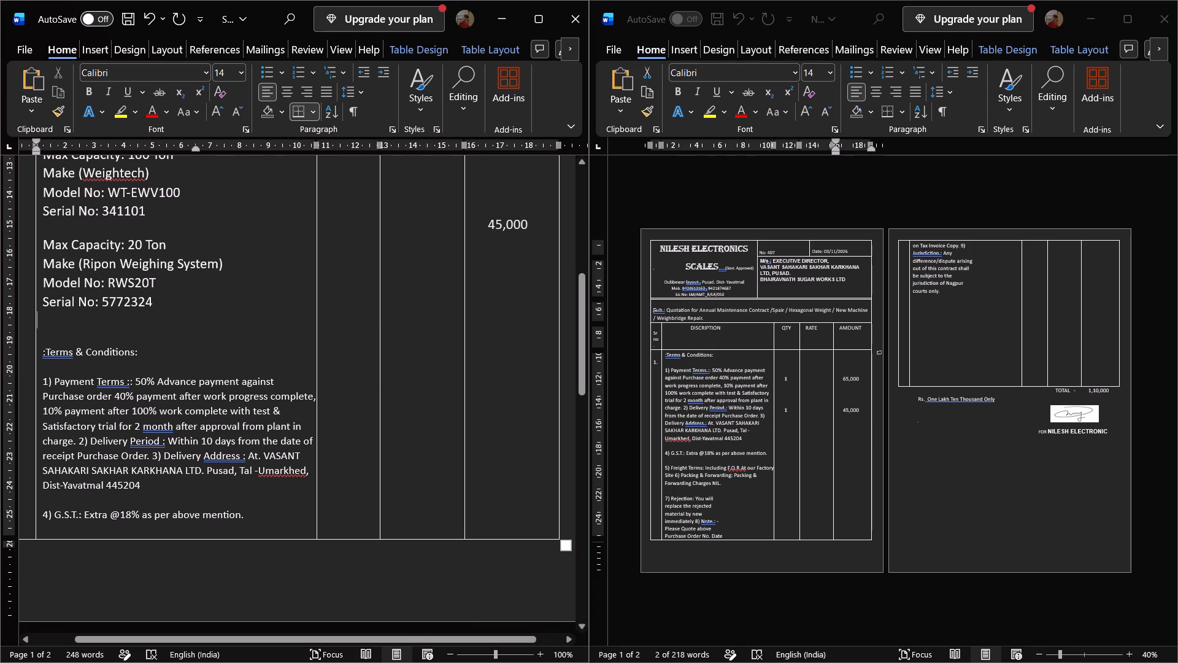
Copy the two quantity entries of 1, with their blank lines, from the QTY column of the Bhairavnath Sugar Works quotation.
{"action": "left_click_drag", "start_coordinate": [784, 425], "coordinate": [793, 428]}
{"action": "left_click", "coordinate": [793, 428]}
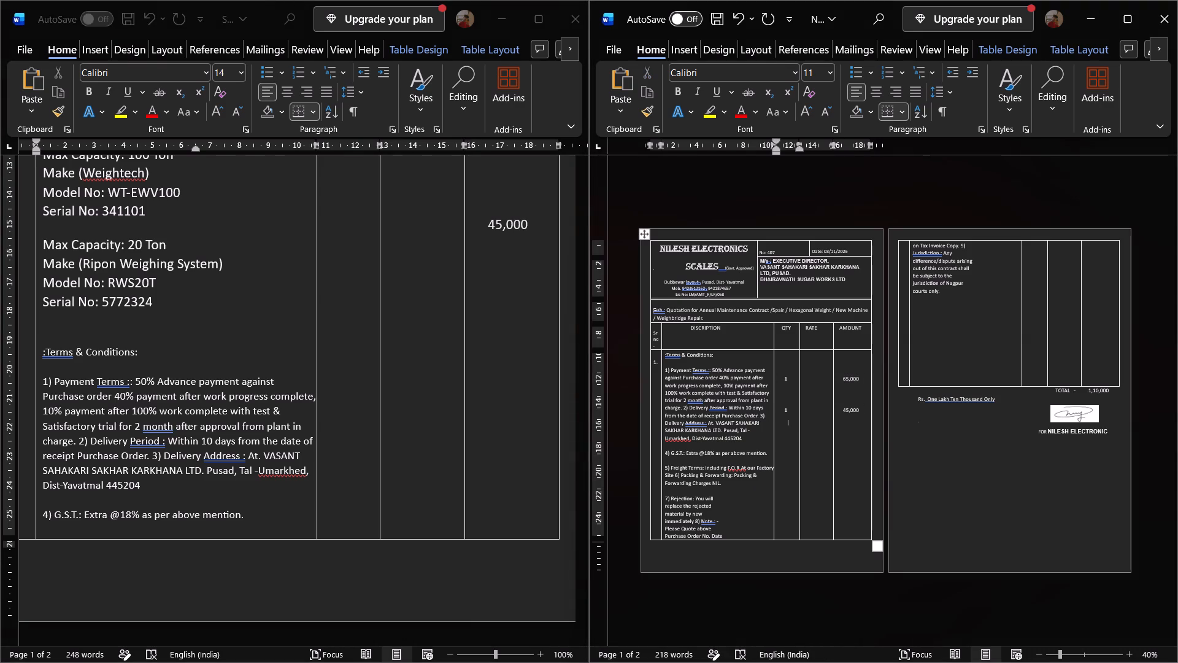
{"action": "left_click_drag", "start_coordinate": [787, 410], "coordinate": [776, 372]}
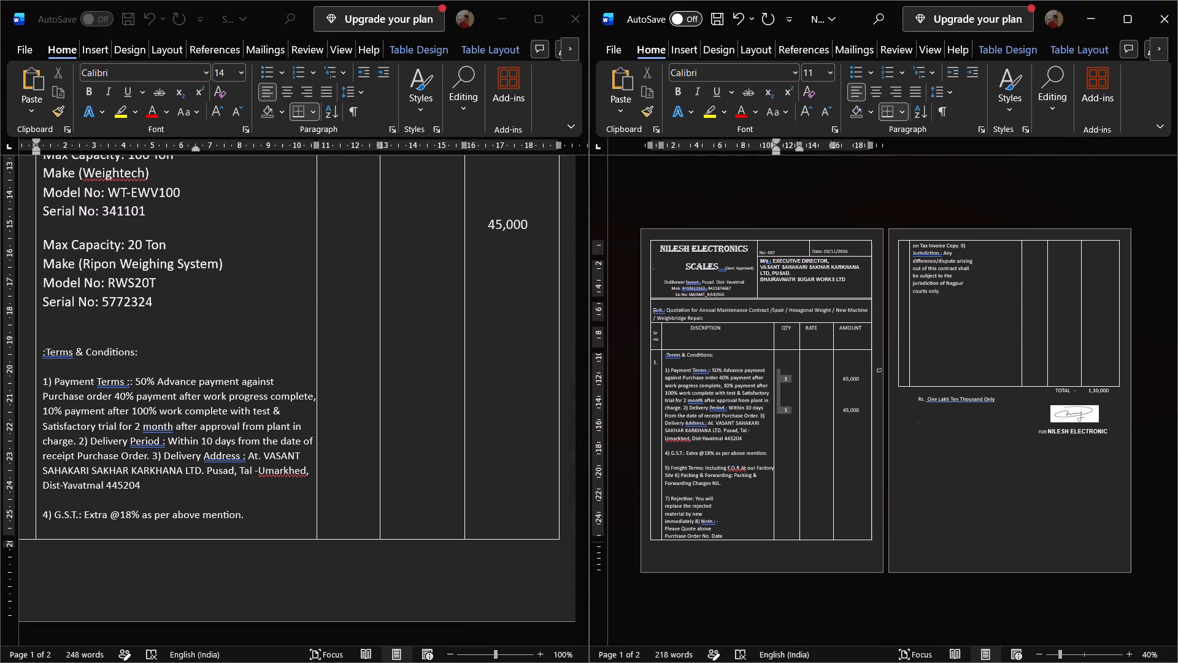
{"action": "left_click_drag", "start_coordinate": [776, 372], "coordinate": [780, 357]}
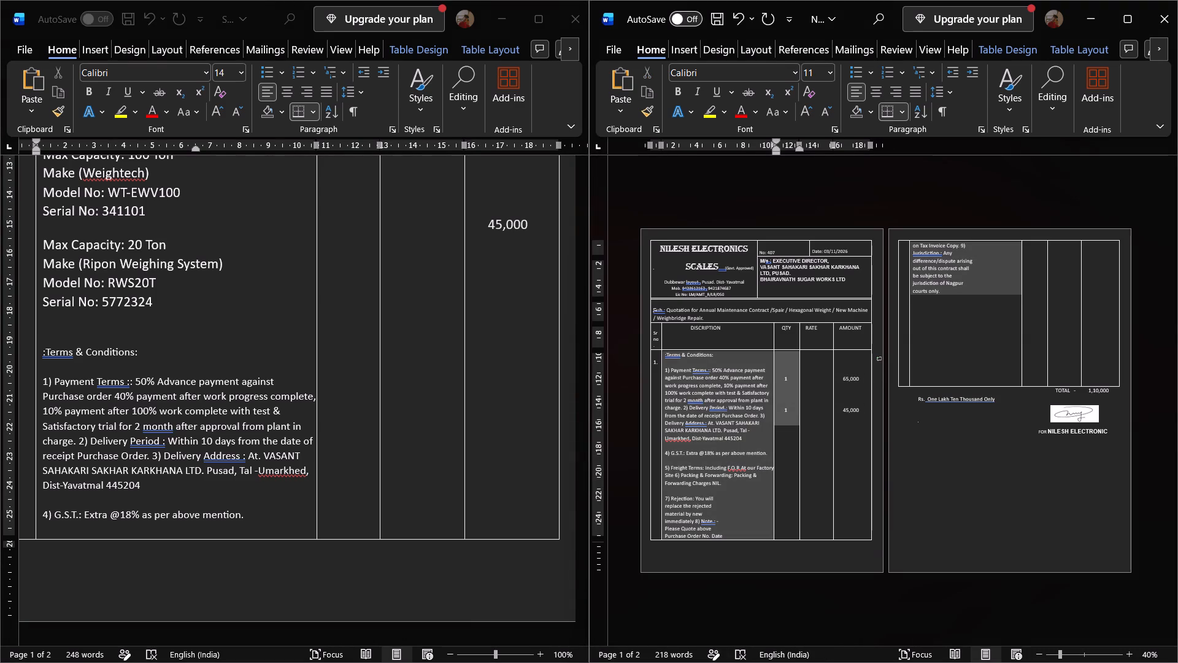
{"action": "left_click_drag", "start_coordinate": [780, 357], "coordinate": [777, 360]}
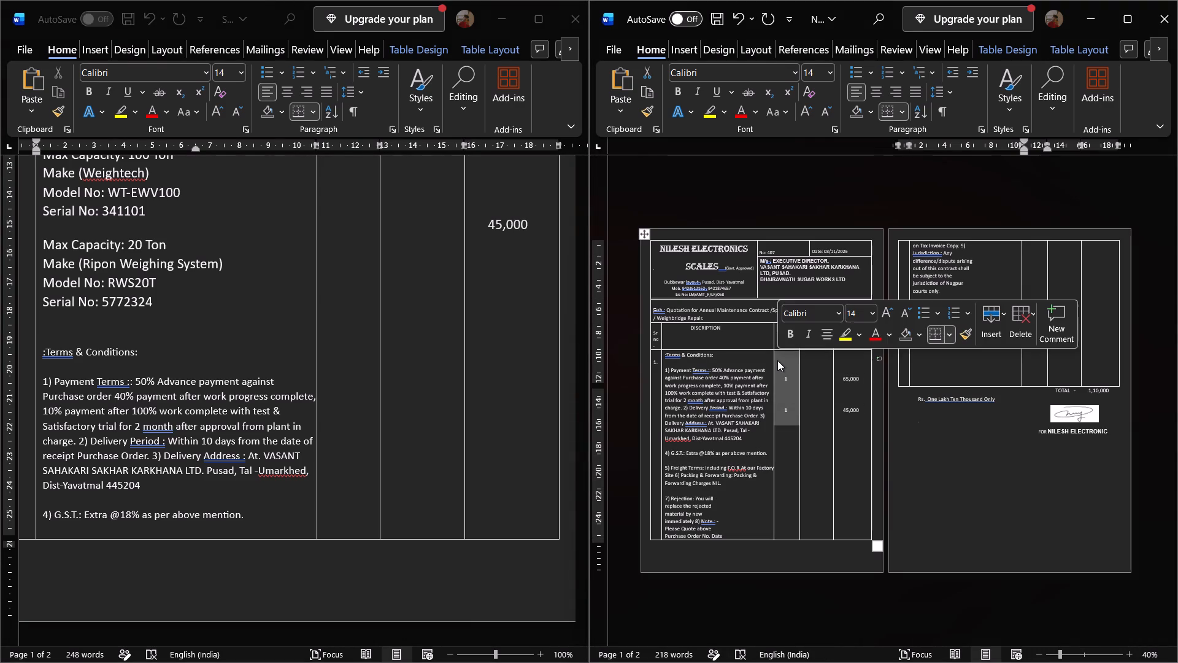
{"action": "key", "text": "ctrl+c"}
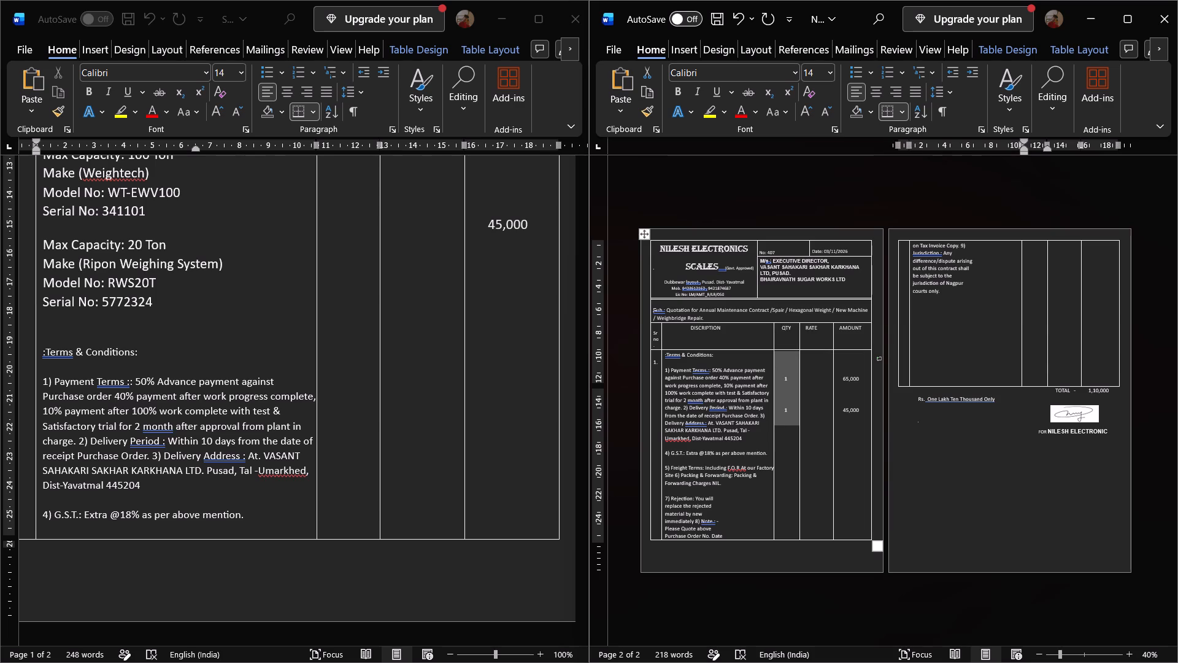
Paste the copied quantities at the top of the item 1 QTY cell in the Sneha Protein Gold quotation.
{"action": "left_click", "coordinate": [381, 279]}
{"action": "left_click", "coordinate": [364, 269]}
{"action": "scroll", "coordinate": [364, 269], "scroll_direction": "up", "scroll_amount": 1}
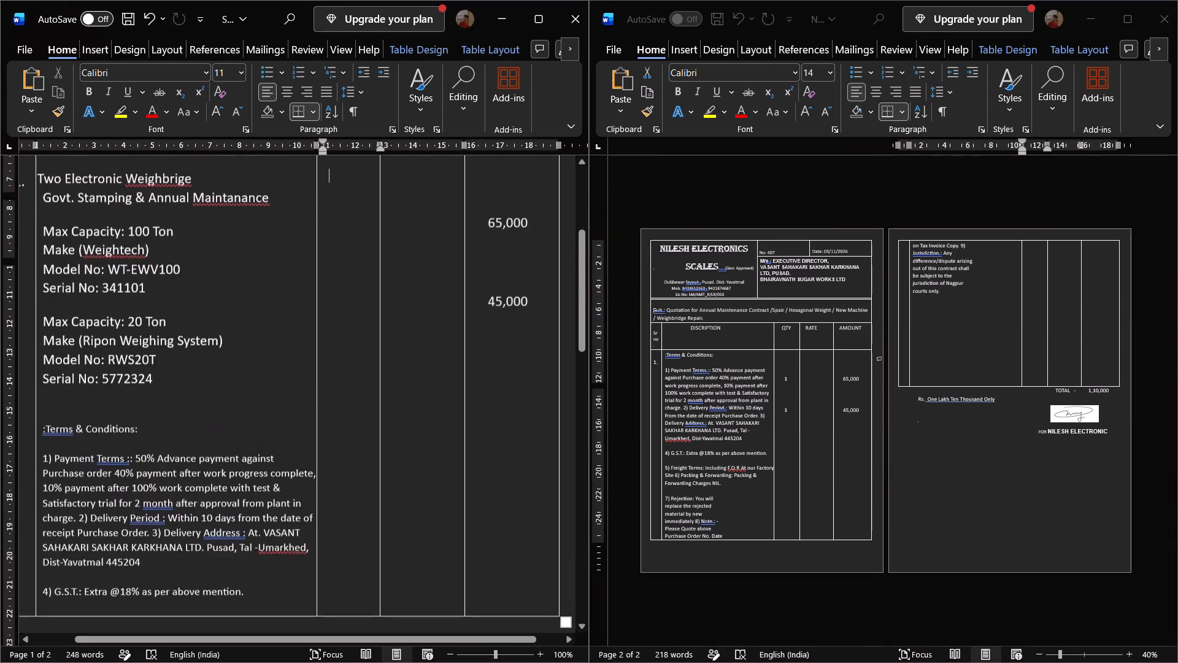
{"action": "scroll", "coordinate": [364, 269], "scroll_direction": "up", "scroll_amount": 1}
{"action": "left_click_drag", "start_coordinate": [350, 408], "coordinate": [336, 359]}
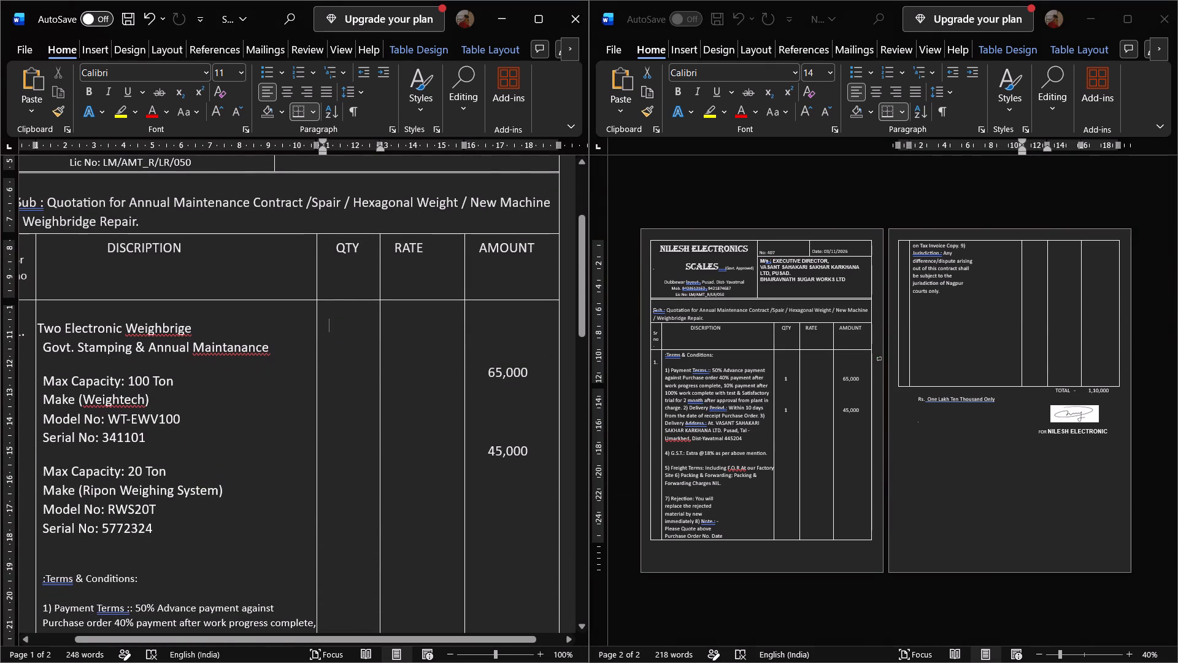
{"action": "left_click_drag", "start_coordinate": [336, 359], "coordinate": [320, 311]}
{"action": "key", "text": "BackSpace"}
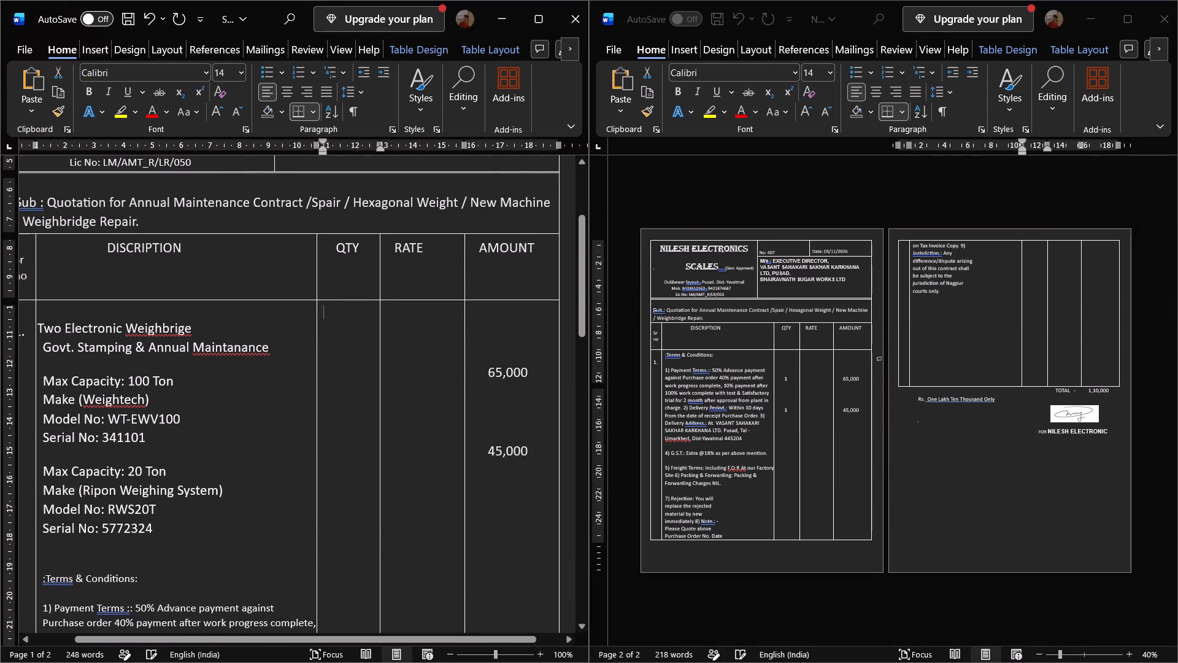
{"action": "key", "text": "ctrl+v"}
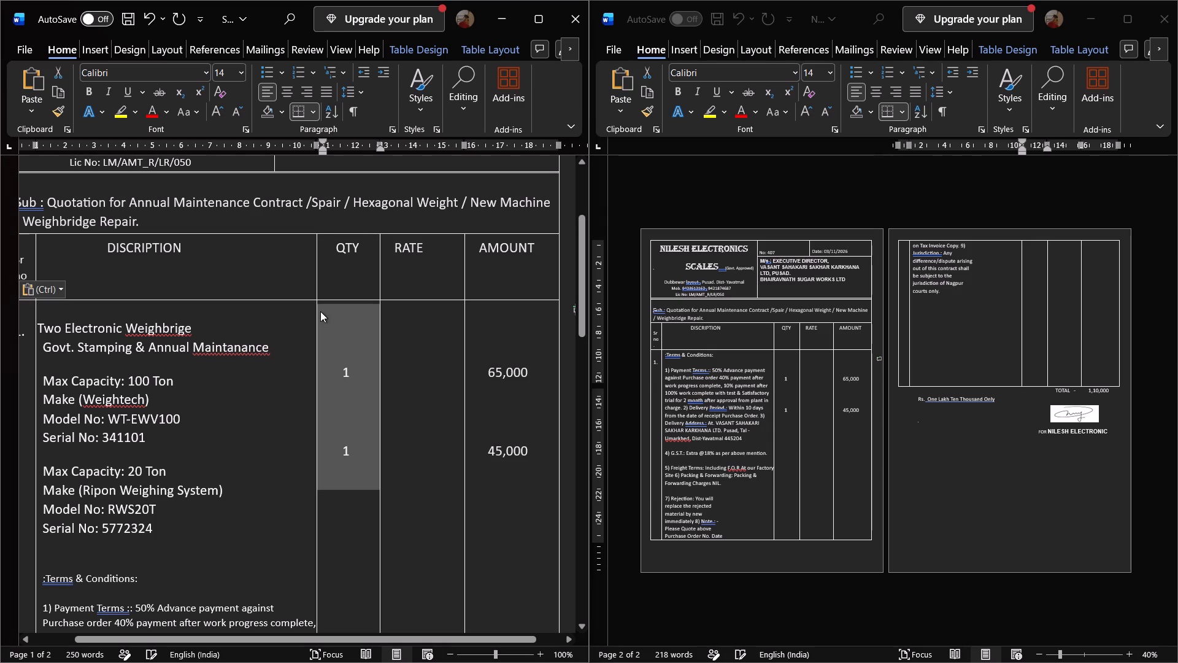
{"action": "left_click", "coordinate": [432, 413]}
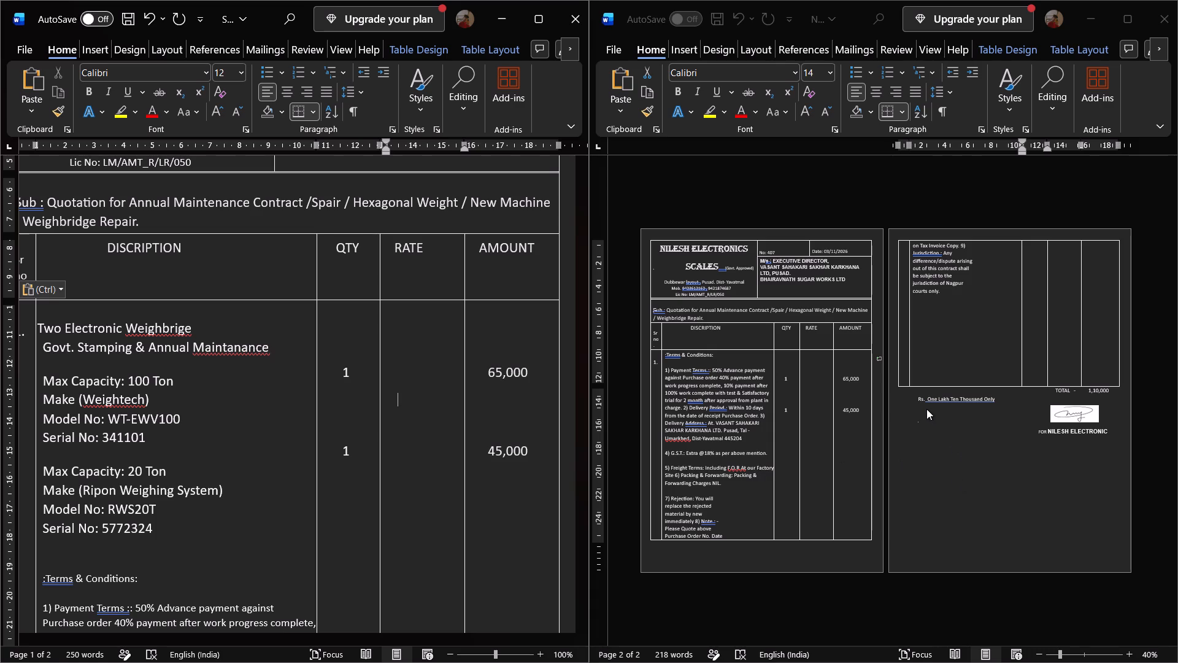
Copy the full M/s addressee block from the header of the Bhairavnath Sugar Works quotation.
{"action": "scroll", "coordinate": [925, 404], "scroll_direction": "up", "scroll_amount": 3, "text": "ctrl"}
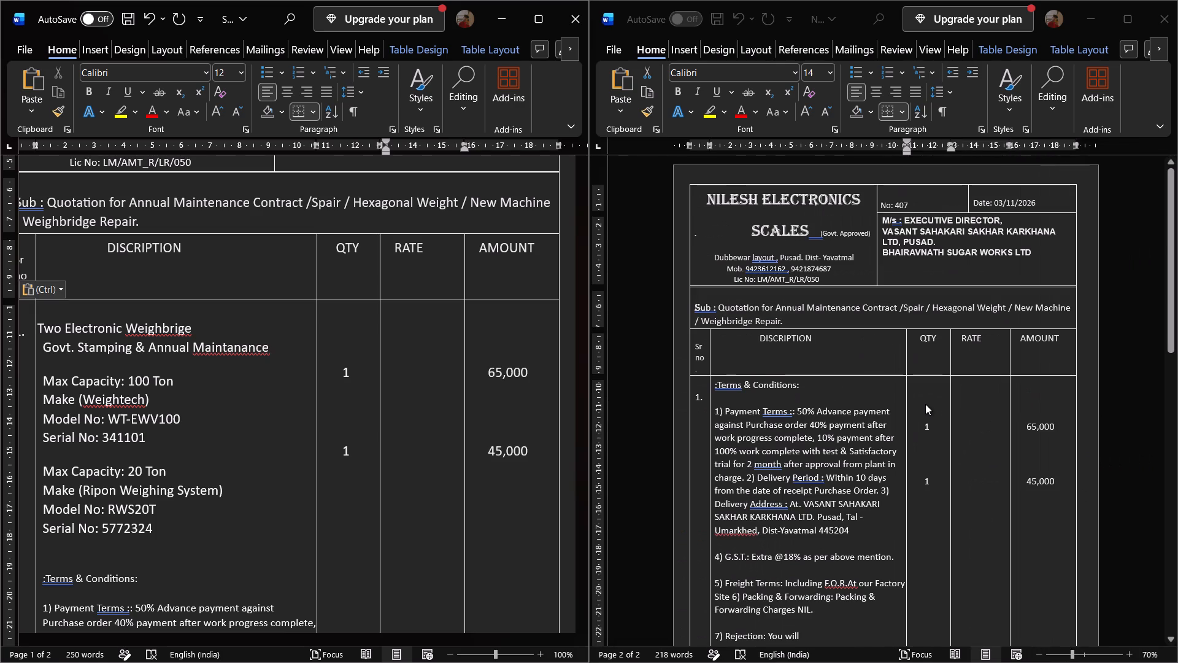
{"action": "left_click", "coordinate": [880, 220]}
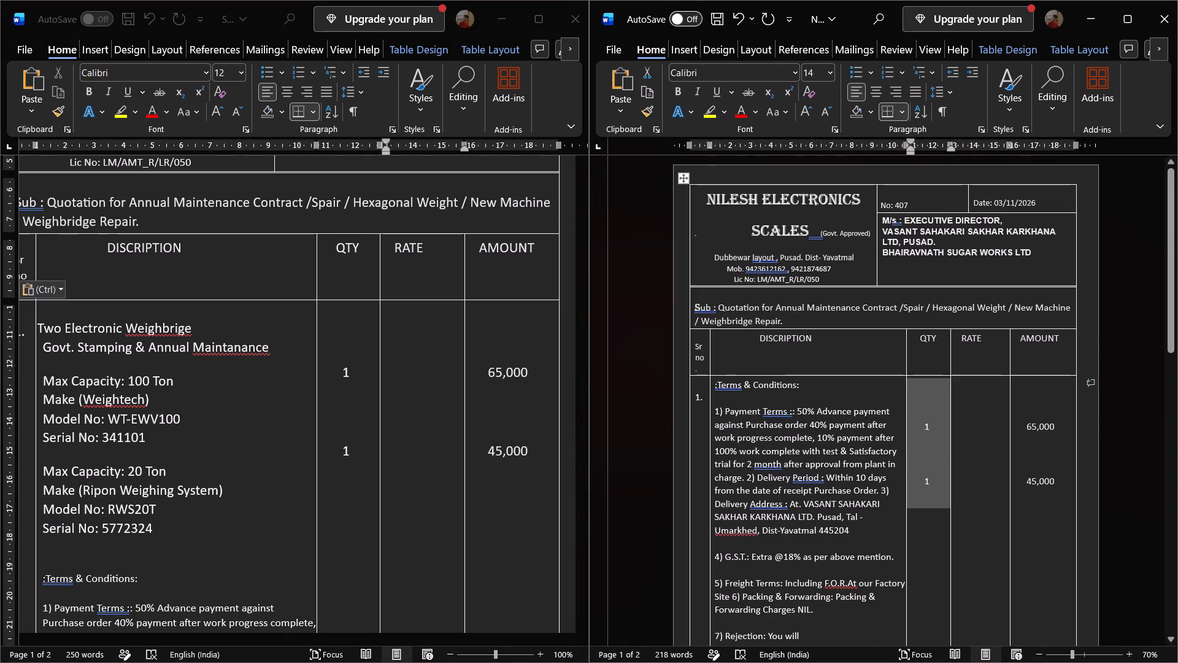
{"action": "left_click", "coordinate": [880, 218]}
{"action": "left_click_drag", "start_coordinate": [880, 218], "coordinate": [1052, 271]}
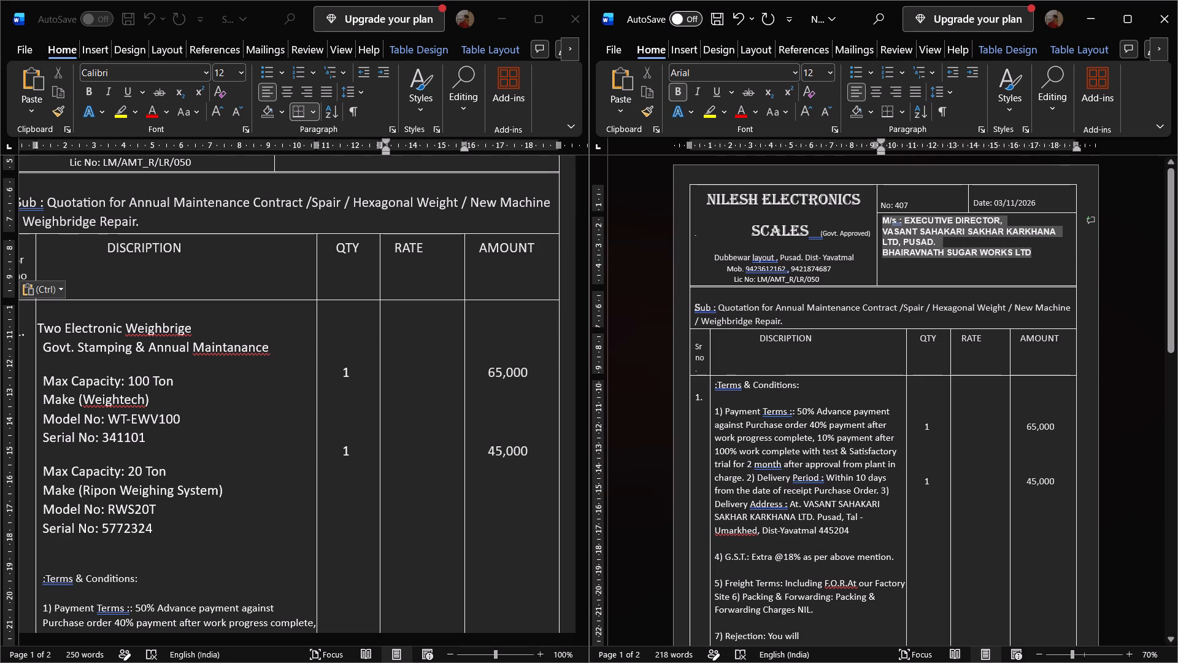
{"action": "left_click_drag", "start_coordinate": [1052, 271], "coordinate": [1063, 270]}
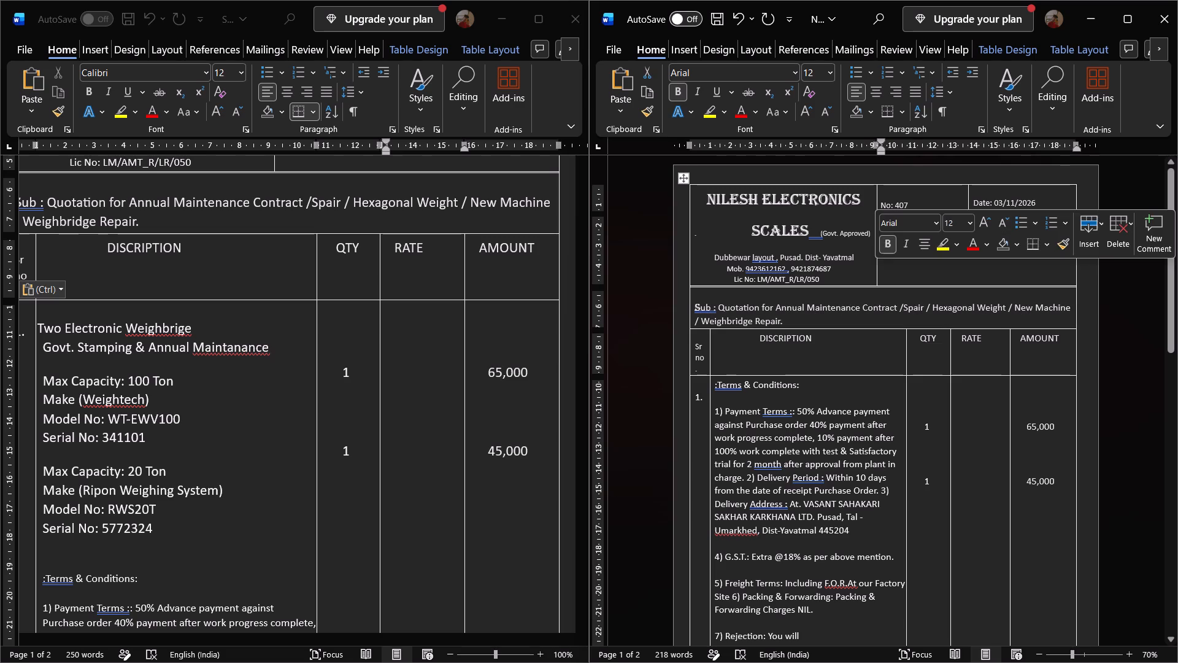
{"action": "key", "text": "ctrl+c"}
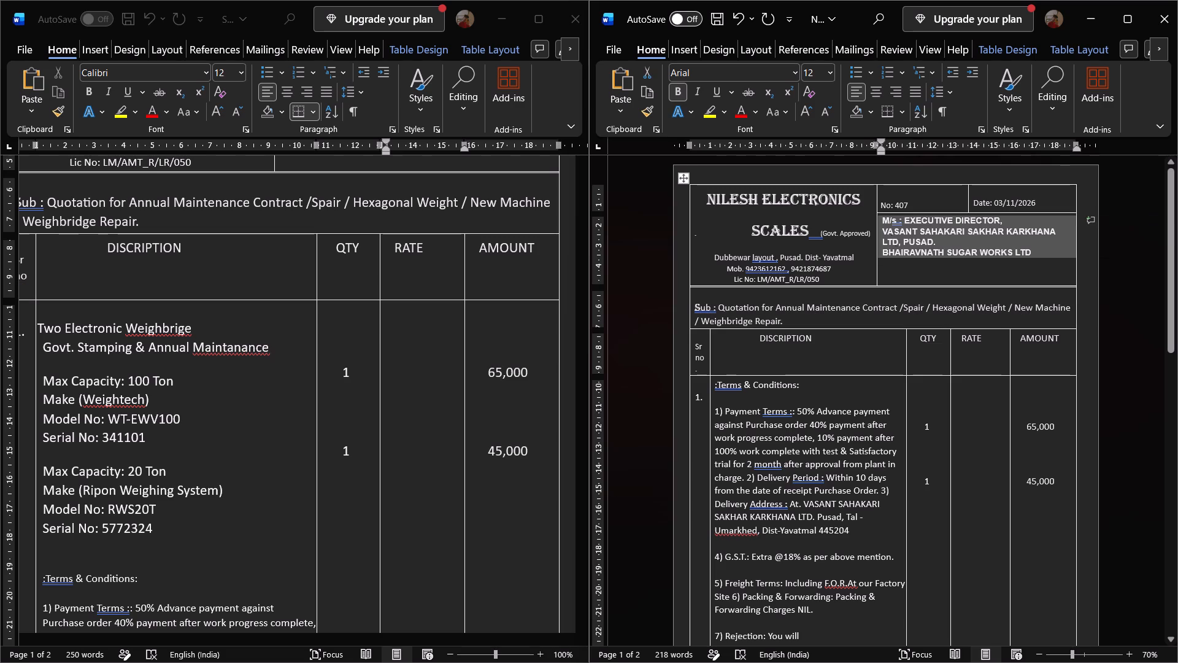
Replace the Sneha Proteins Gold addressee in the quotation header with the copied Executive Director, Bhairavnath Sugar Works Ltd block.
{"action": "scroll", "coordinate": [415, 300], "scroll_direction": "up", "scroll_amount": 3}
{"action": "left_click", "coordinate": [415, 300]}
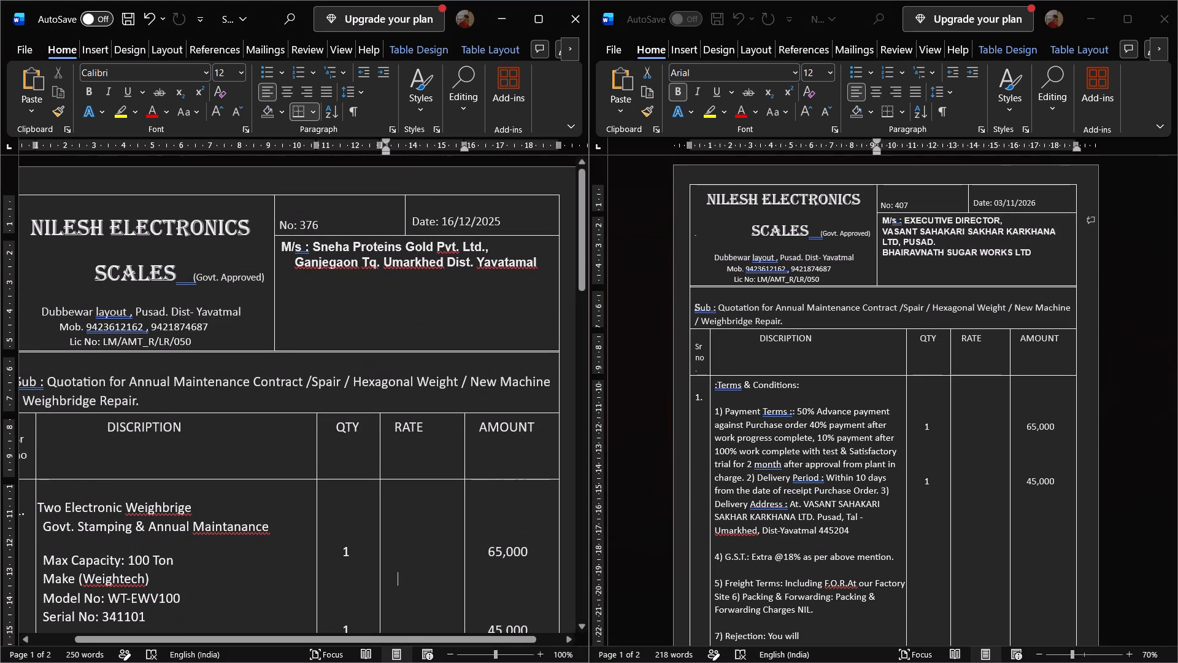
{"action": "left_click_drag", "start_coordinate": [490, 321], "coordinate": [326, 262]}
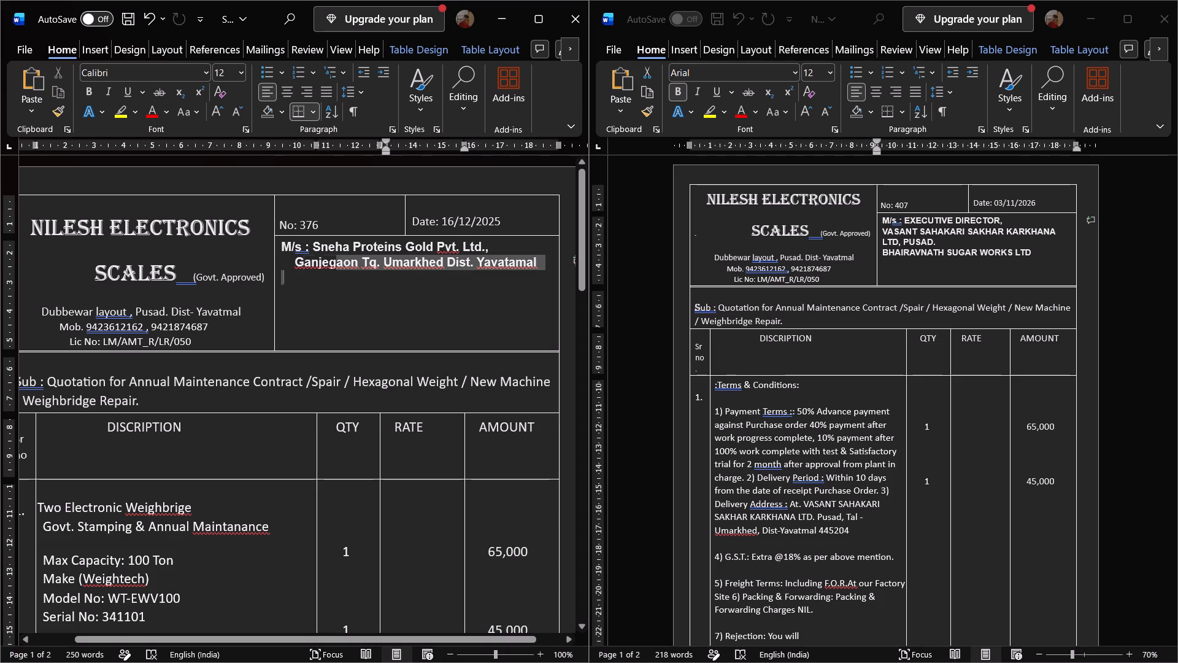
{"action": "left_click_drag", "start_coordinate": [326, 262], "coordinate": [278, 244]}
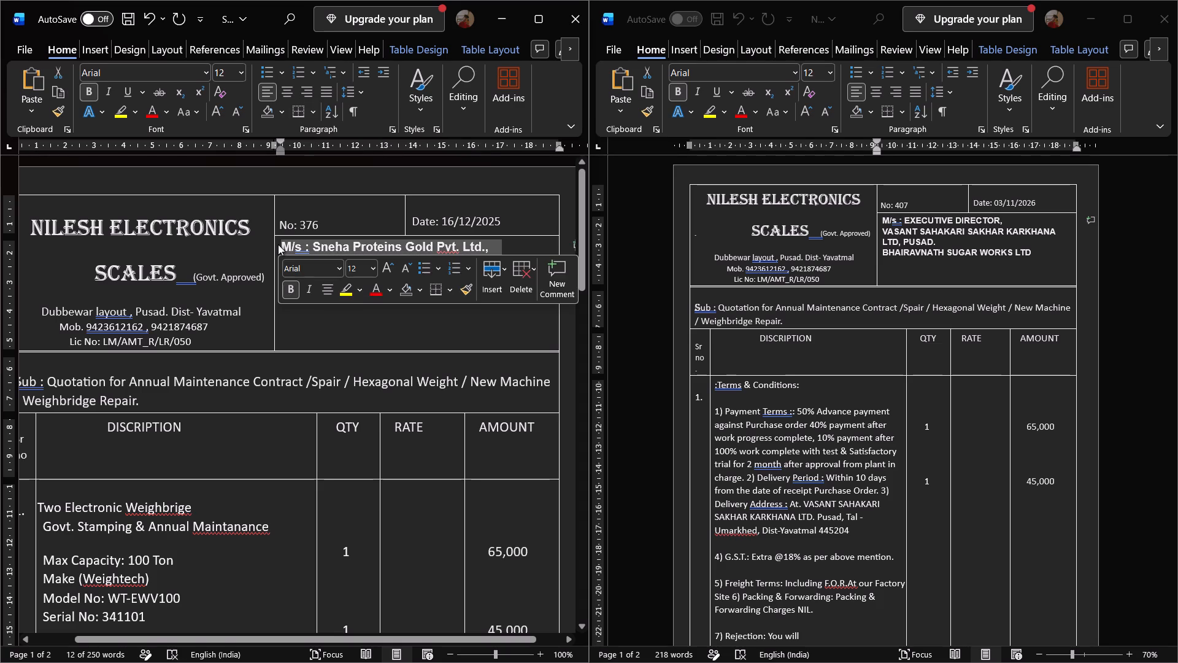
{"action": "key", "text": "BackSpace"}
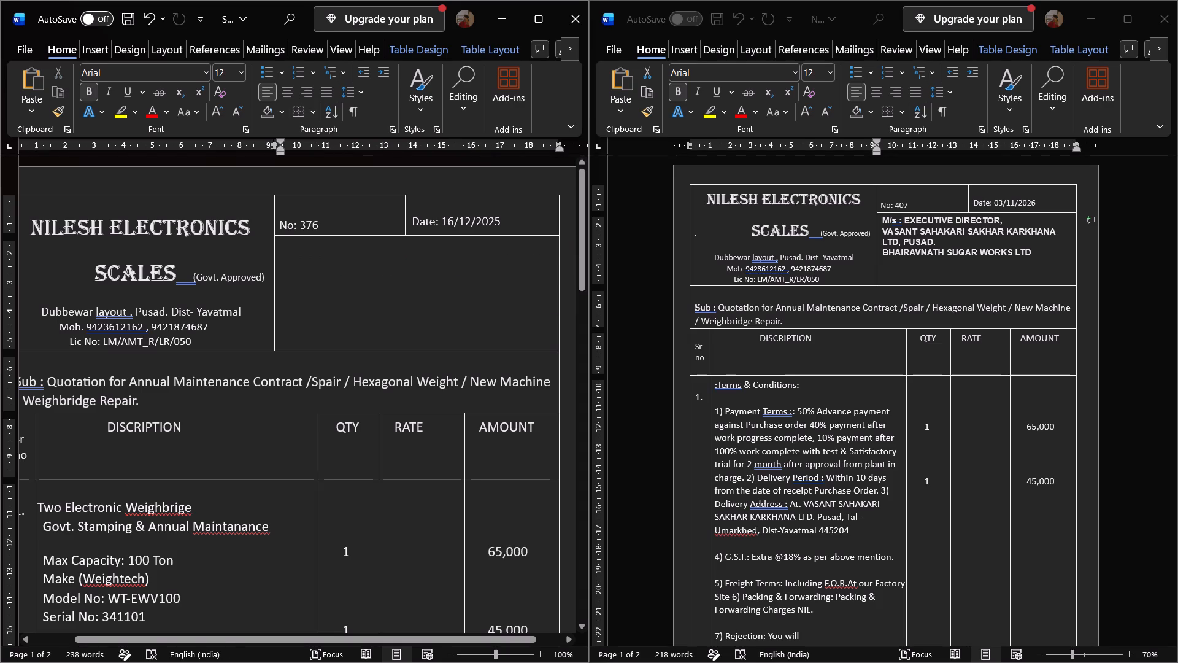
{"action": "key", "text": "ctrl+v"}
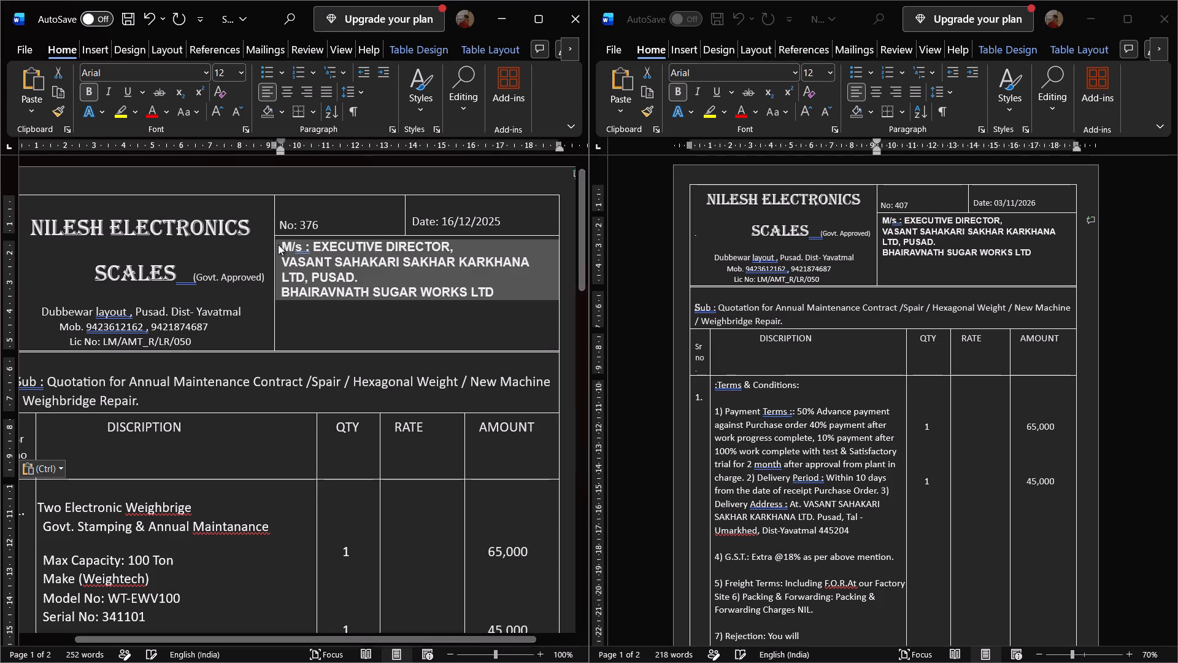
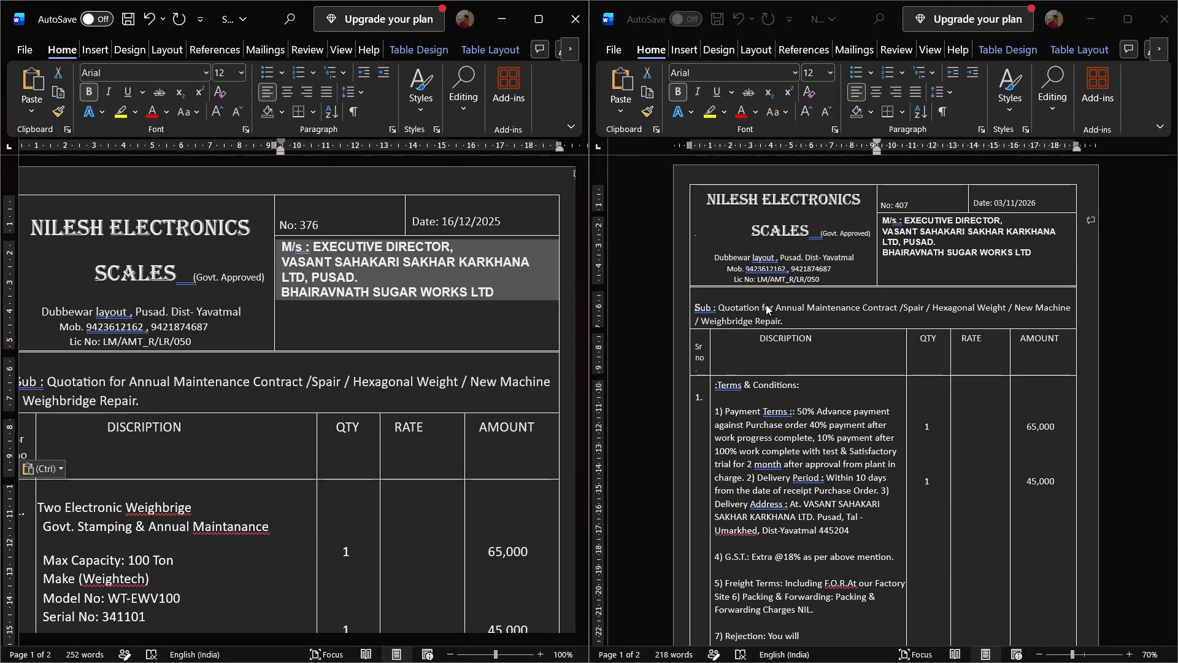
Change the quotation number in the Sneha Protein Gold header to 407.
{"action": "left_click", "coordinate": [330, 219]}
{"action": "key", "text": "BackSpace"}
{"action": "key", "text": "BackSpace"}
{"action": "key", "text": "BackSpace"}
{"action": "key", "text": "BackSpace"}
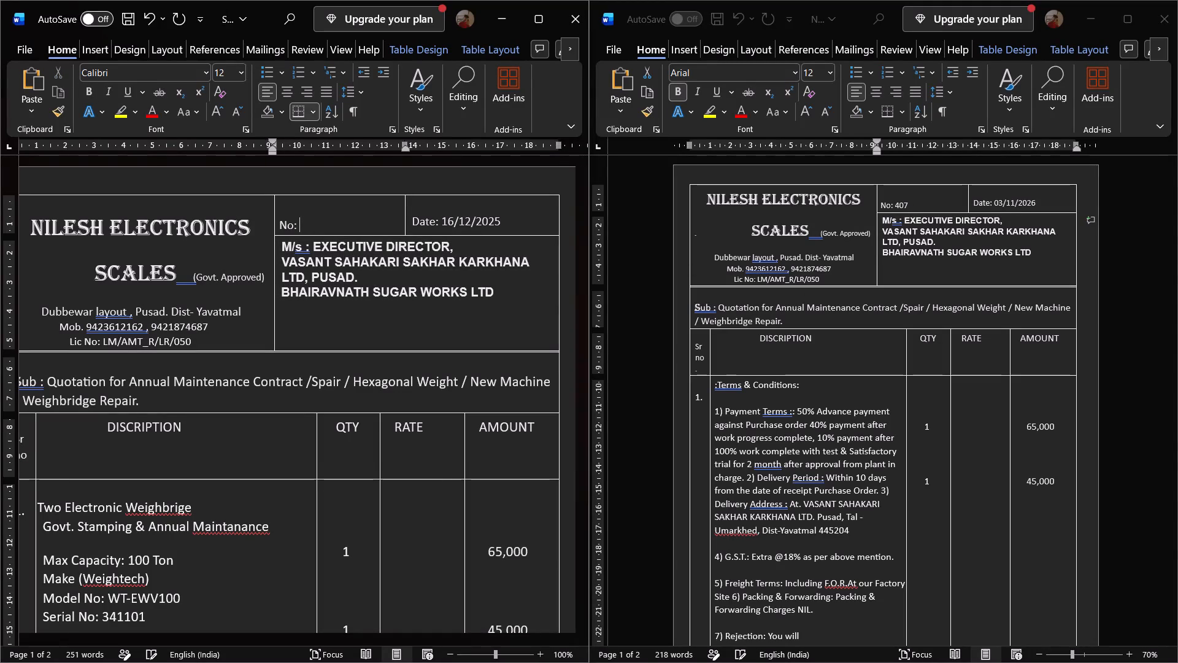
{"action": "type", "text": "407"}
Change the date in the Sneha Protein Gold quotation header to 03/11/2026.
{"action": "left_click", "coordinate": [504, 217]}
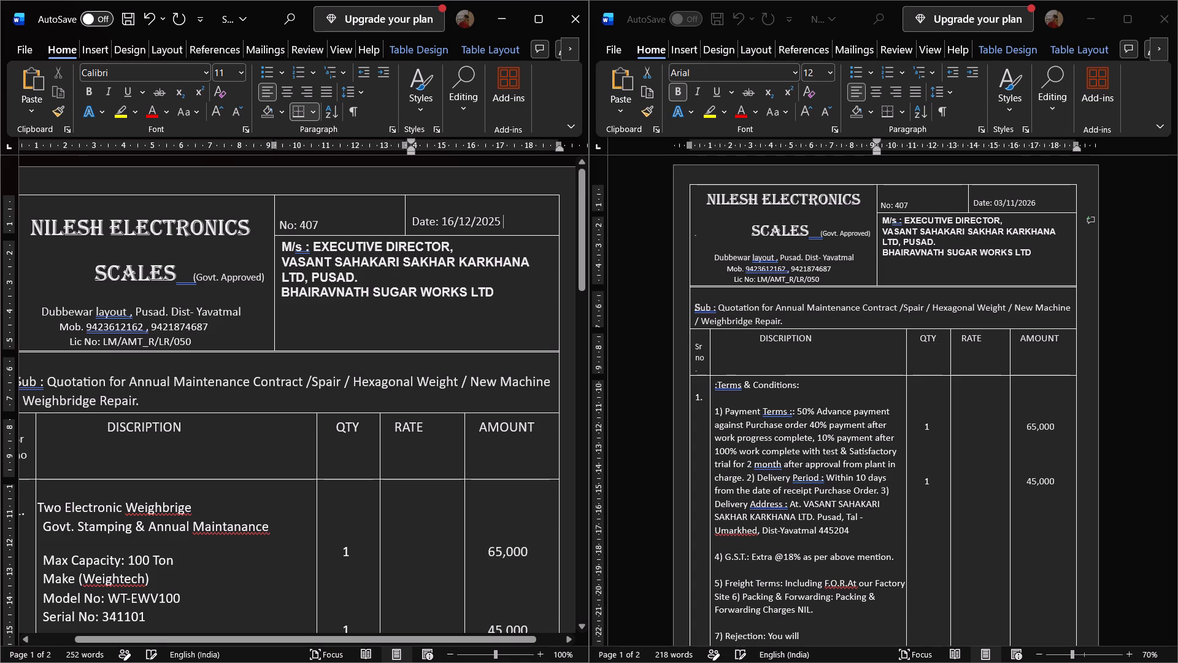
{"action": "key", "text": "BackSpace"}
{"action": "key", "text": "BackSpace"}
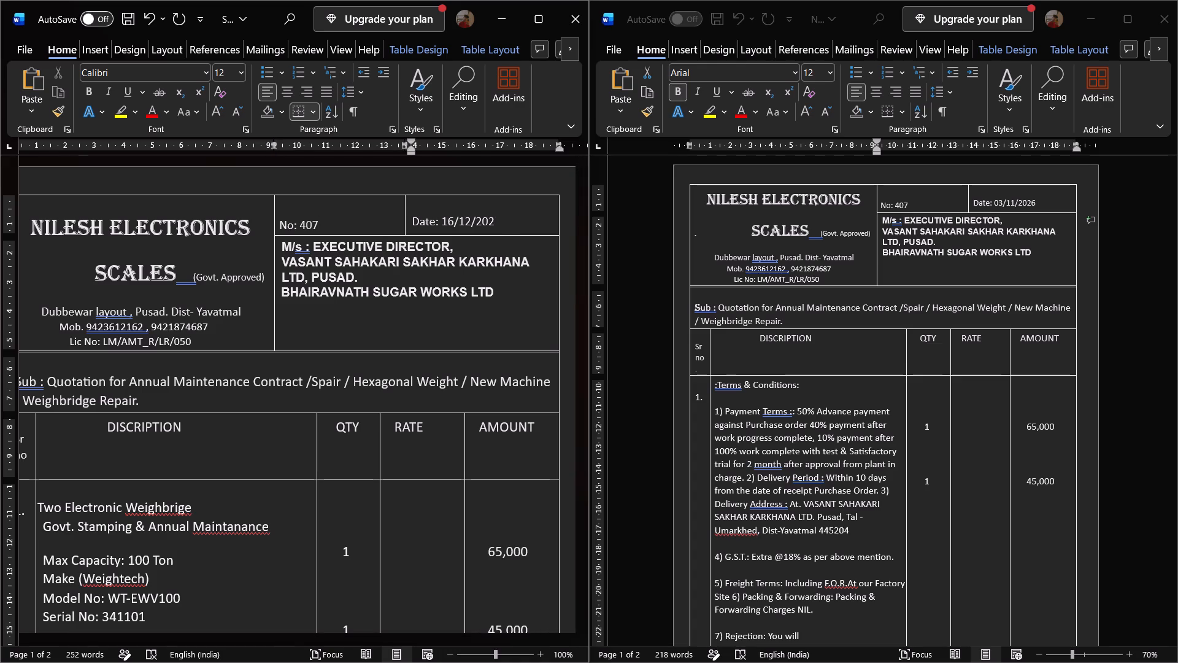
{"action": "key", "text": "6"}
{"action": "key", "text": "Left"}
{"action": "key", "text": "Left"}
{"action": "key", "text": "Left"}
{"action": "key", "text": "Left"}
{"action": "key", "text": "Left"}
{"action": "key", "text": "BackSpace"}
{"action": "key", "text": "1"}
{"action": "key", "text": "Left"}
{"action": "key", "text": "Left"}
{"action": "key", "text": "Left"}
{"action": "key", "text": "BackSpace"}
{"action": "key", "text": "BackSpace"}
{"action": "type", "text": "03"}
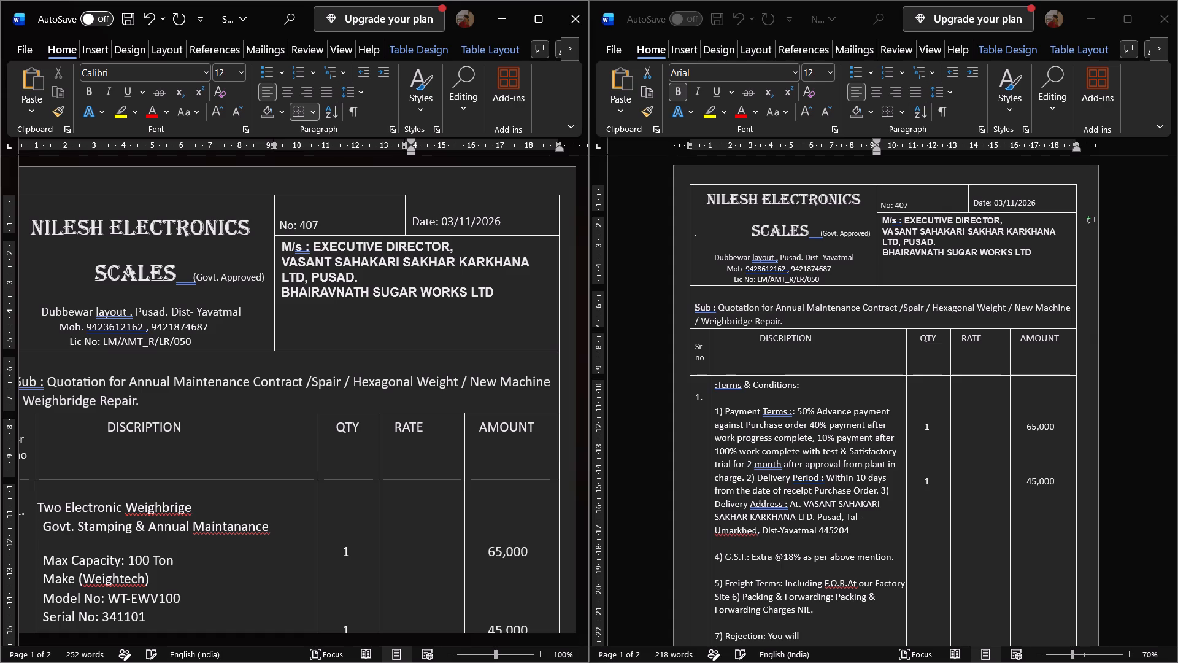
Copy the amount in words, One Lakh Ten Thousand Only, from below the table of the Bhairavnath Sugar Works quotation.
{"action": "scroll", "coordinate": [839, 371], "scroll_direction": "down", "scroll_amount": 2}
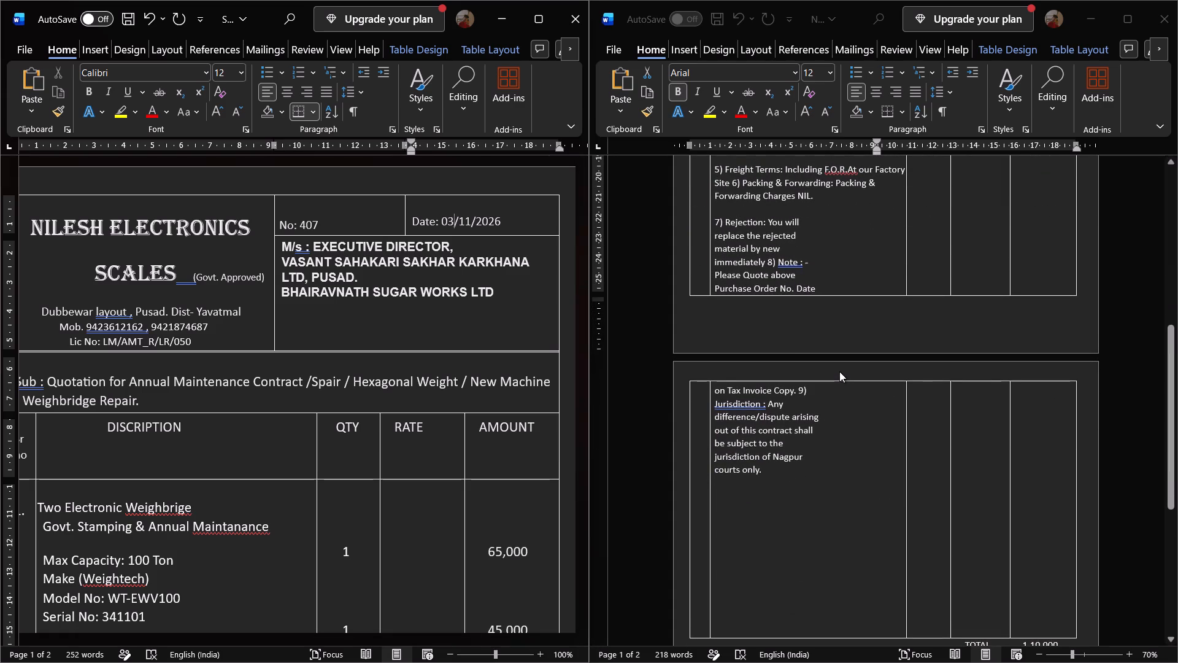
{"action": "scroll", "coordinate": [839, 371], "scroll_direction": "right", "scroll_amount": 1}
{"action": "scroll", "coordinate": [839, 371], "scroll_direction": "down", "scroll_amount": 1}
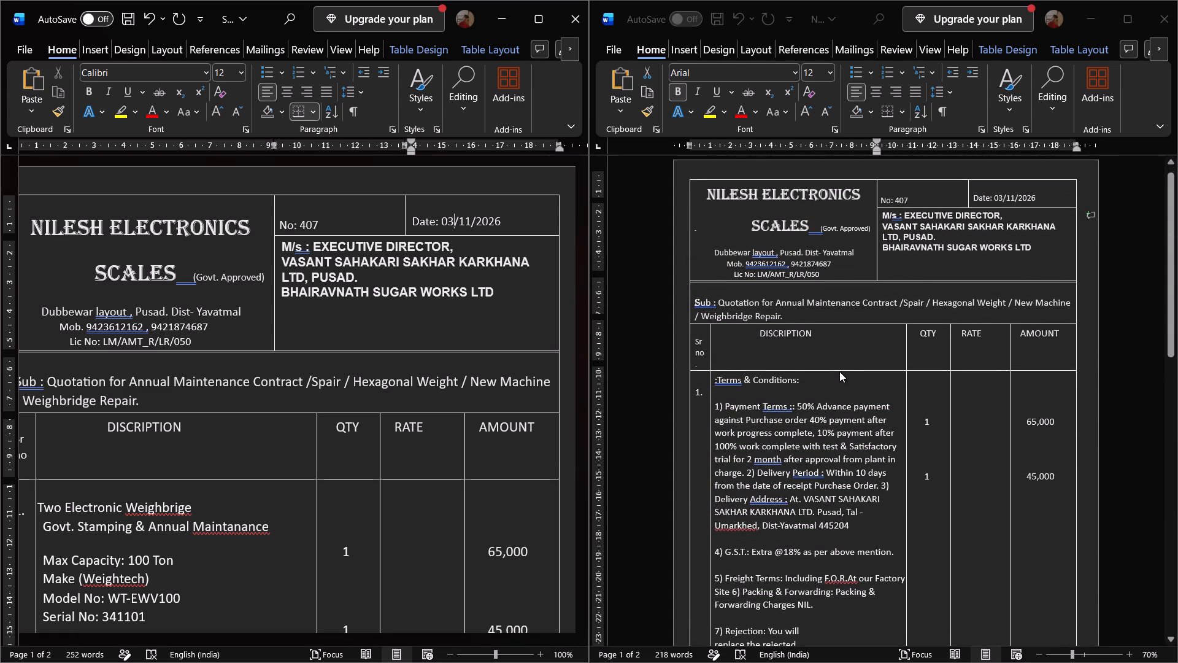
{"action": "scroll", "coordinate": [839, 371], "scroll_direction": "down", "scroll_amount": 1}
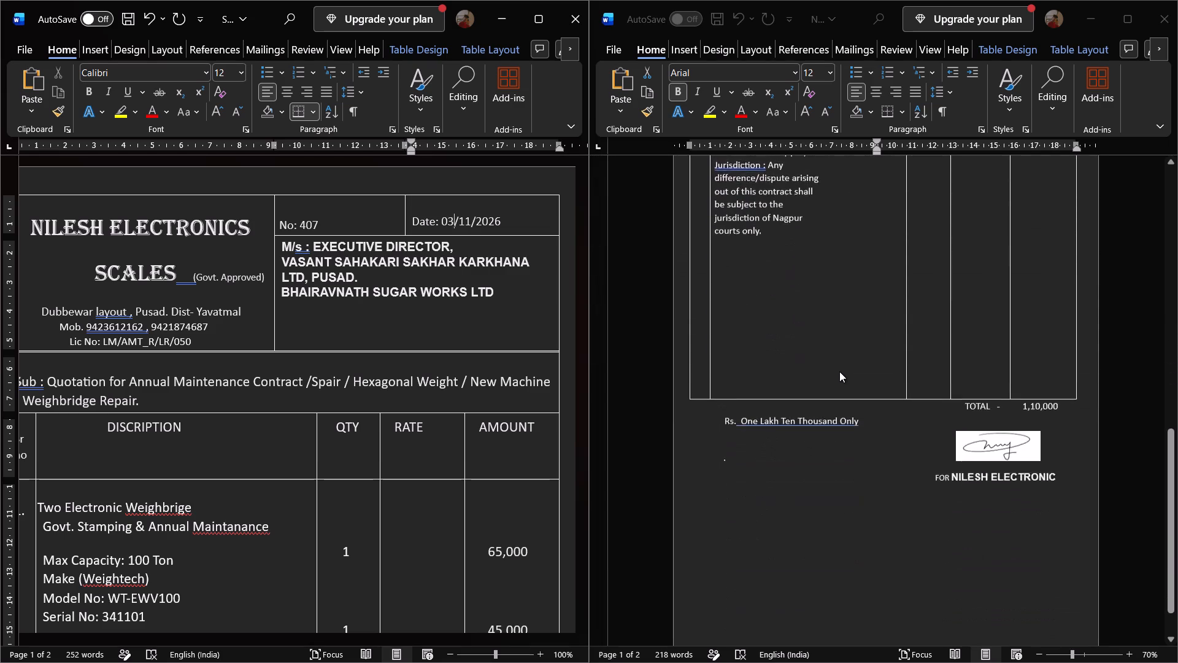
{"action": "scroll", "coordinate": [839, 371], "scroll_direction": "down", "scroll_amount": 1}
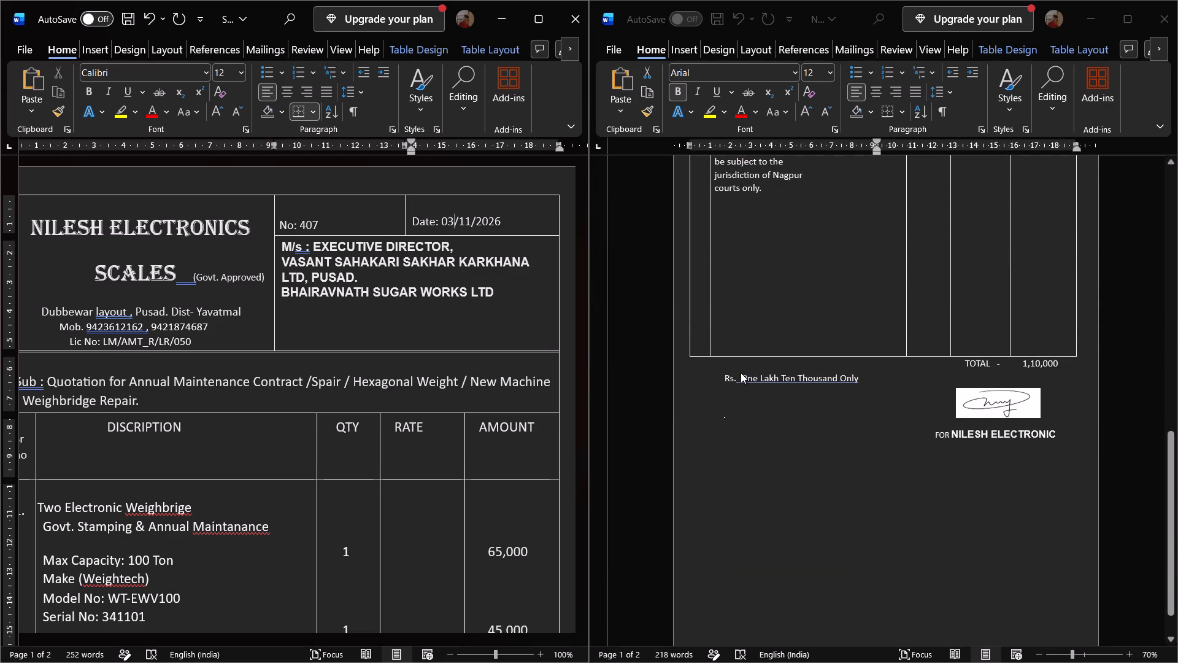
{"action": "left_click", "coordinate": [741, 373]}
{"action": "left_click_drag", "start_coordinate": [741, 373], "coordinate": [856, 374]}
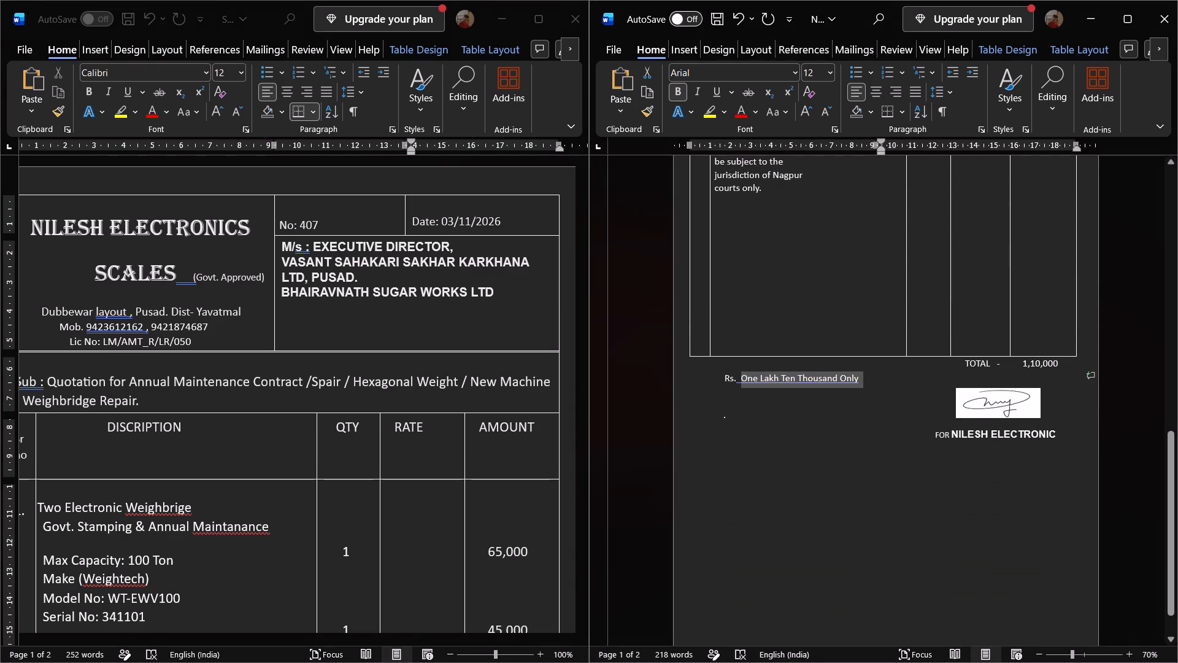
{"action": "left_click_drag", "start_coordinate": [856, 374], "coordinate": [858, 374]}
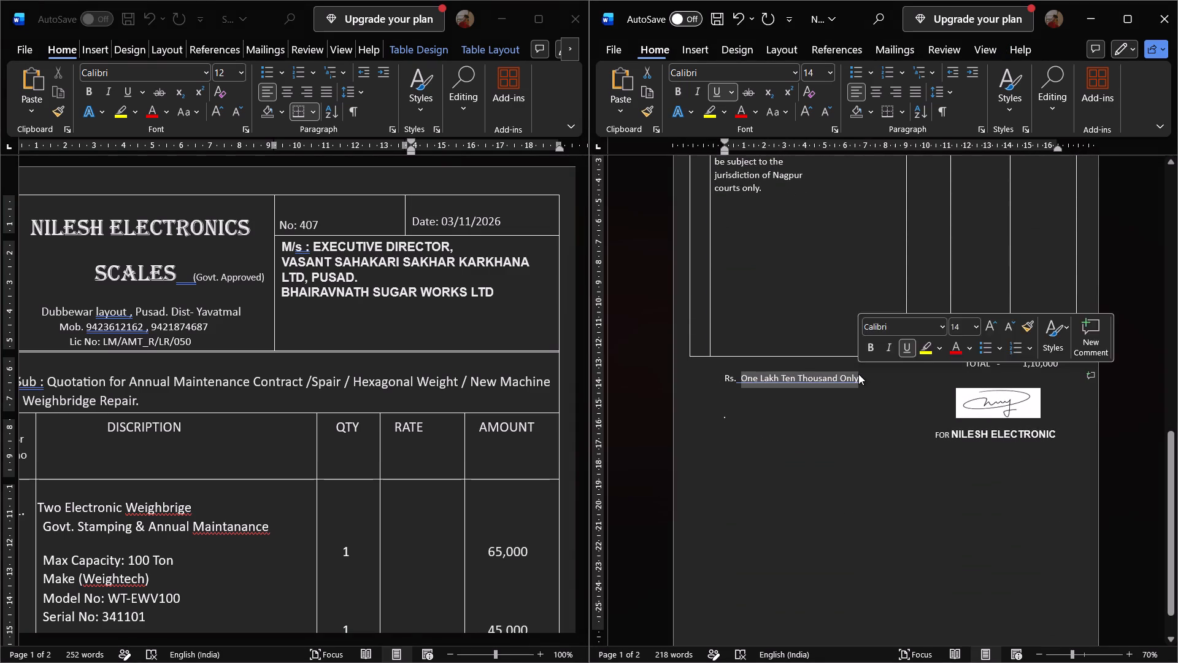
{"action": "key", "text": "ctrl+c"}
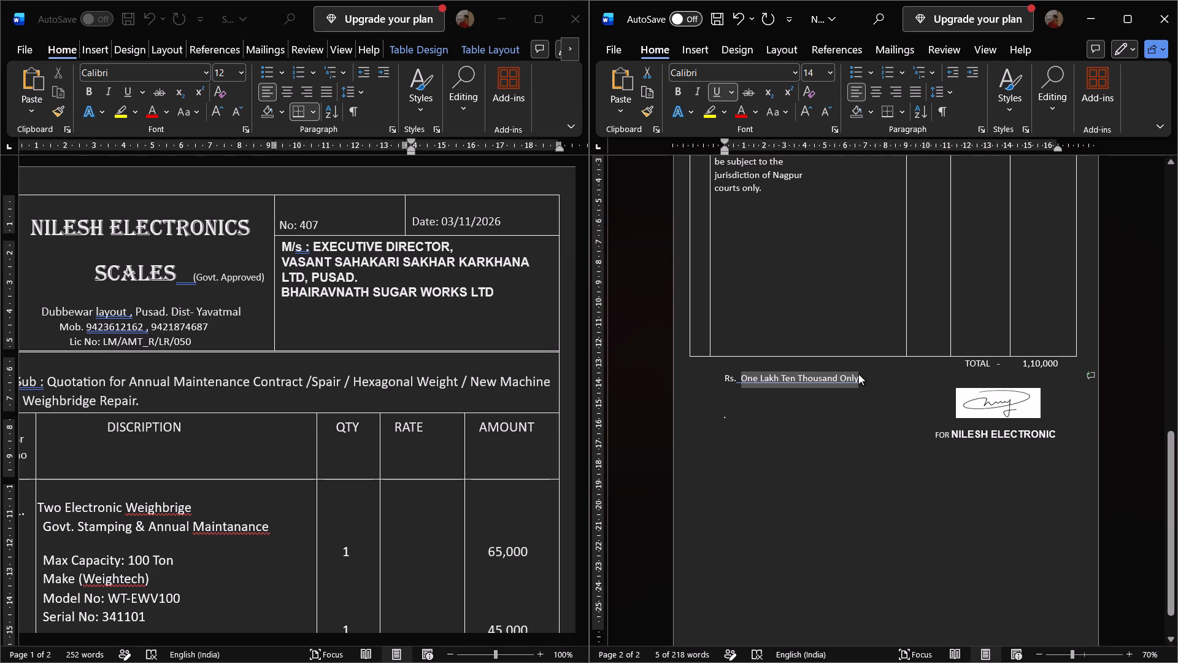
Replace the amount in words below the Sneha Protein Gold quotation table with the copied One Lakh Ten Thousand Only.
{"action": "scroll", "coordinate": [321, 550], "scroll_direction": "down", "scroll_amount": 3}
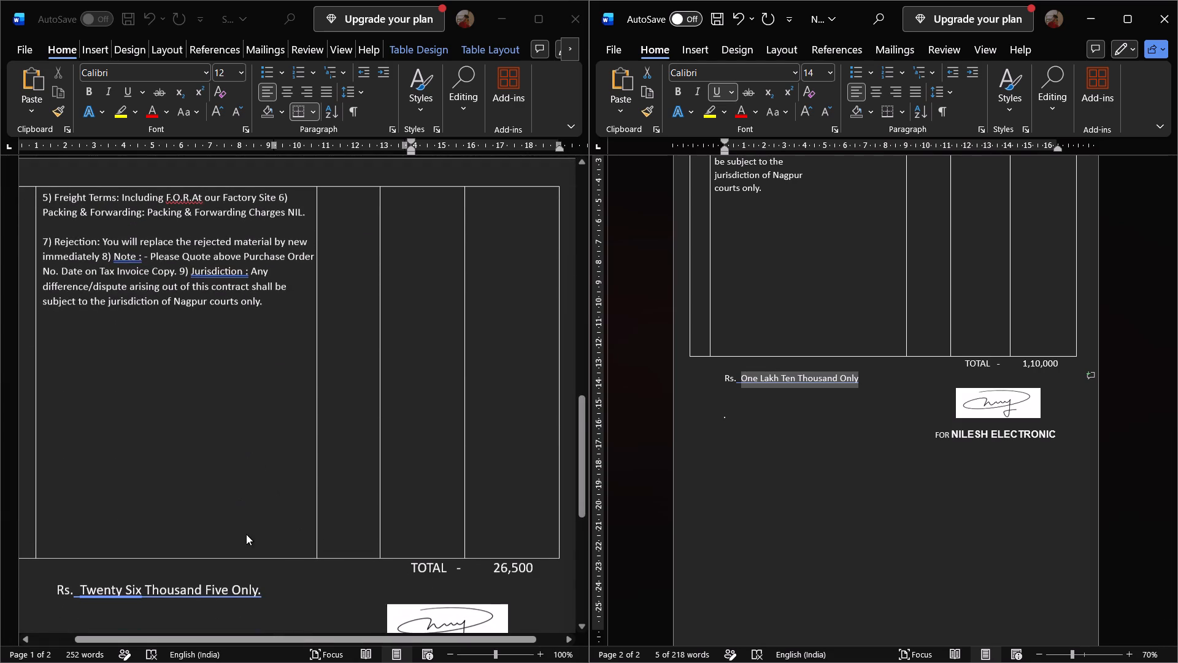
{"action": "scroll", "coordinate": [246, 534], "scroll_direction": "down", "scroll_amount": 1}
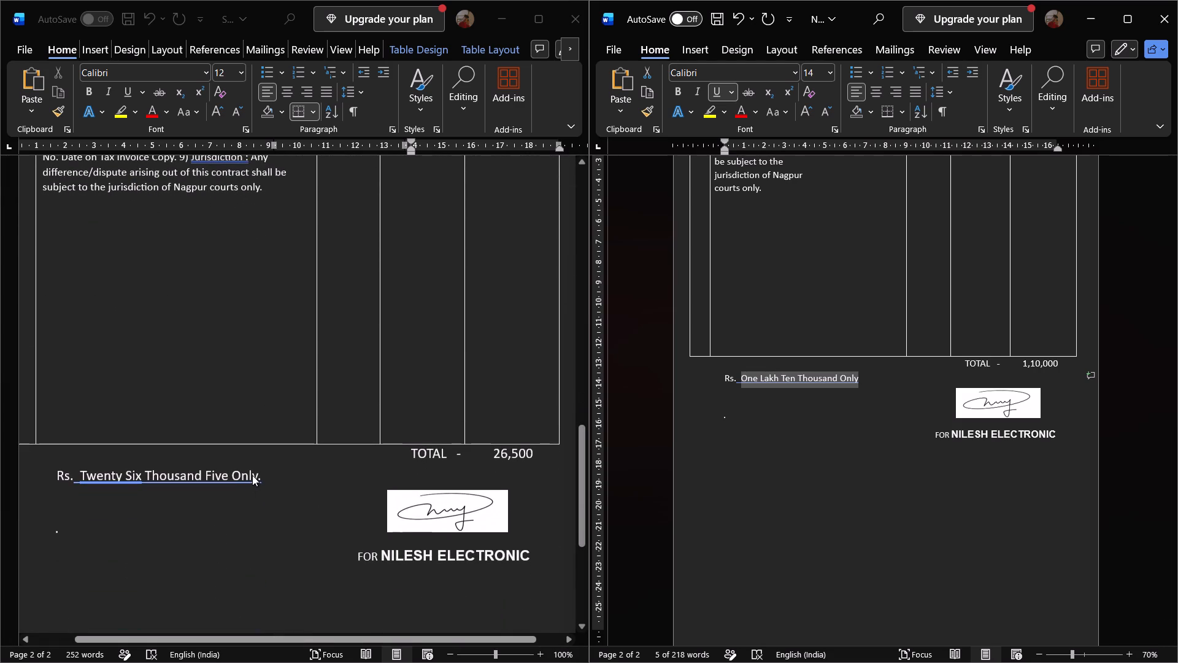
{"action": "double_click", "coordinate": [252, 475]}
{"action": "double_click", "coordinate": [256, 476]}
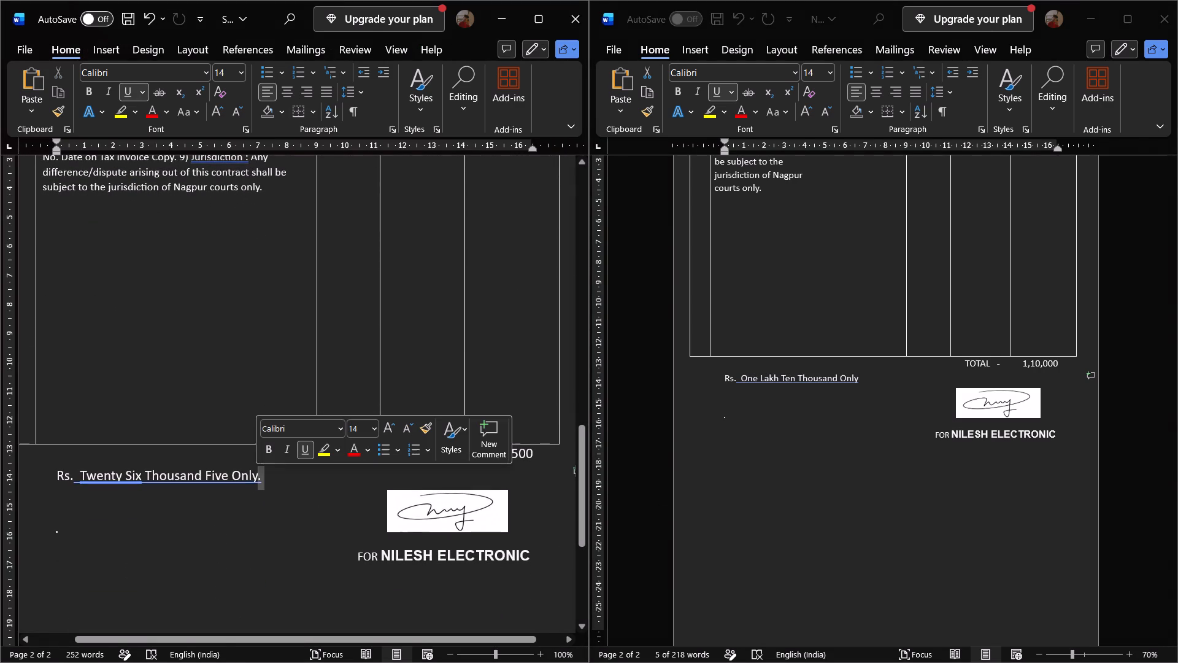
{"action": "left_click", "coordinate": [274, 476]}
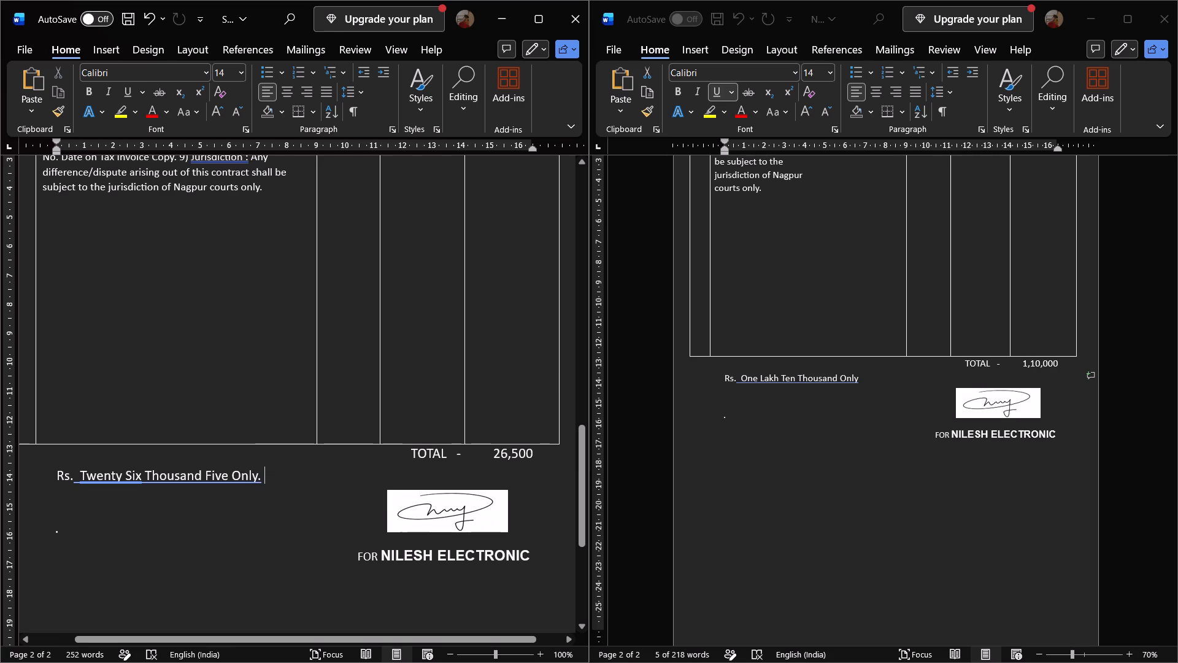
{"action": "left_click_drag", "start_coordinate": [274, 476], "coordinate": [105, 478]}
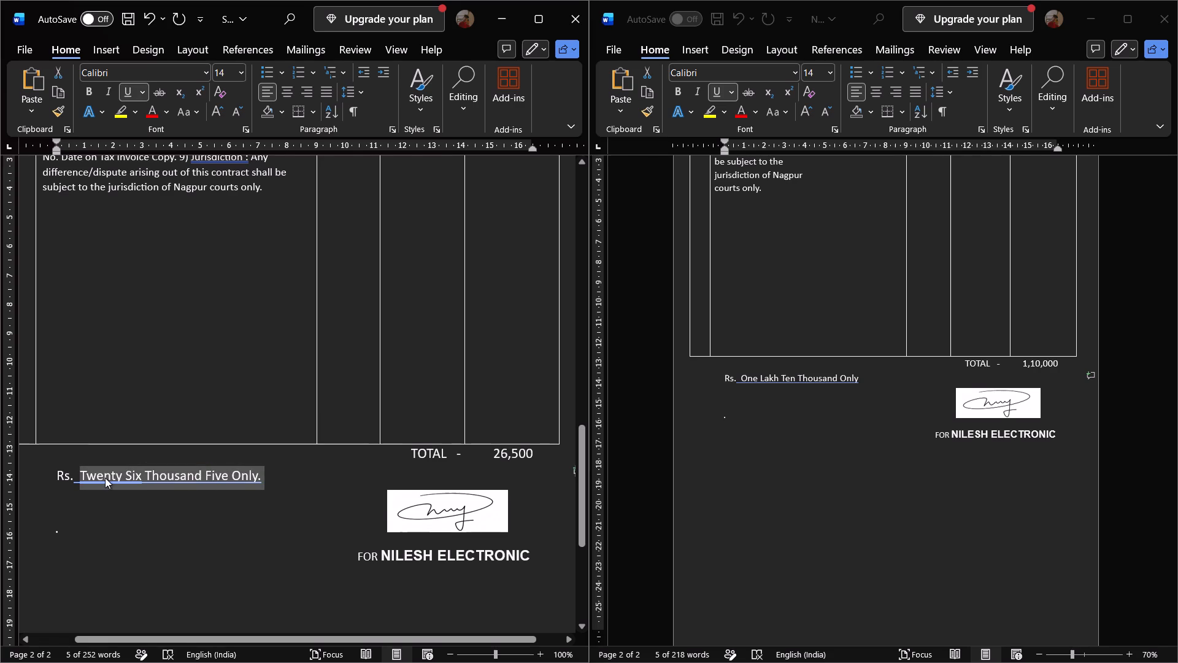
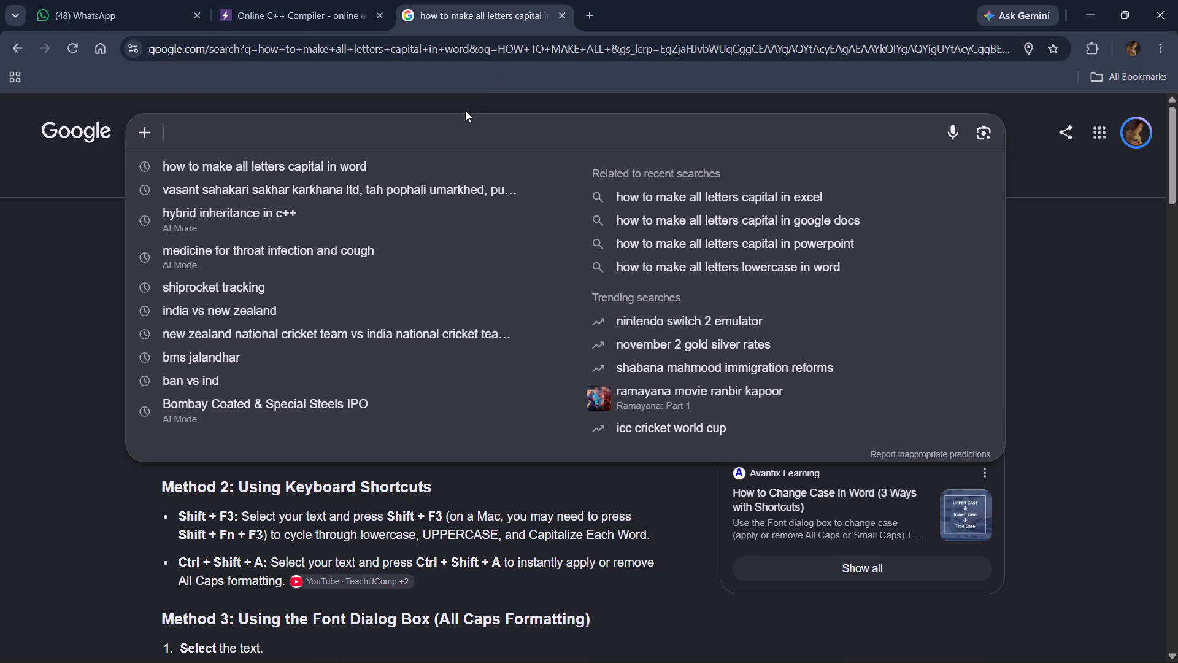
Search the web for gfg and open the DSA tutorial on the GeeksforGeeks site.
{"action": "key", "text": "g"}
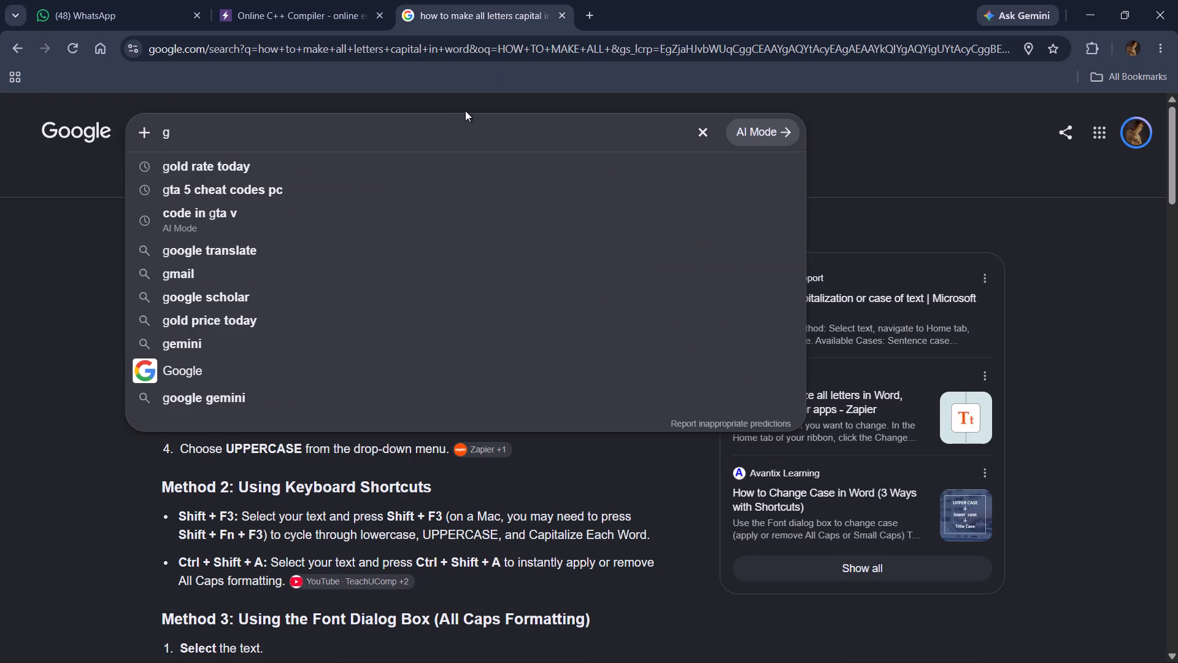
{"action": "type", "text": "fg"}
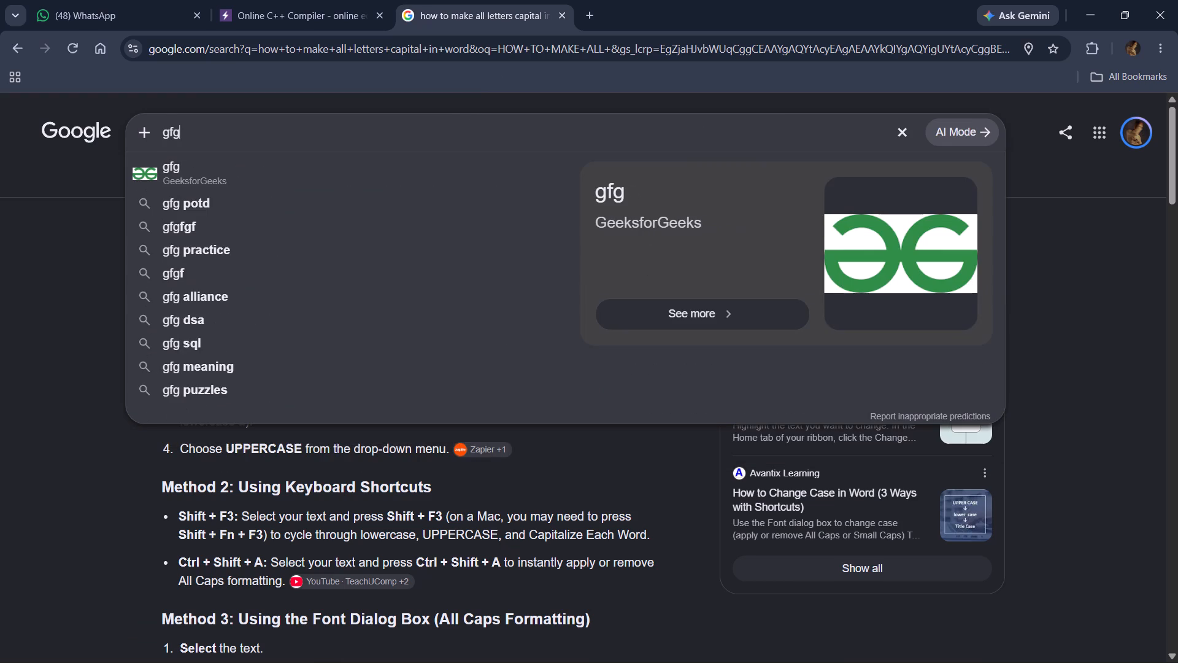
{"action": "left_click", "coordinate": [252, 179]}
{"action": "left_click", "coordinate": [237, 348]}
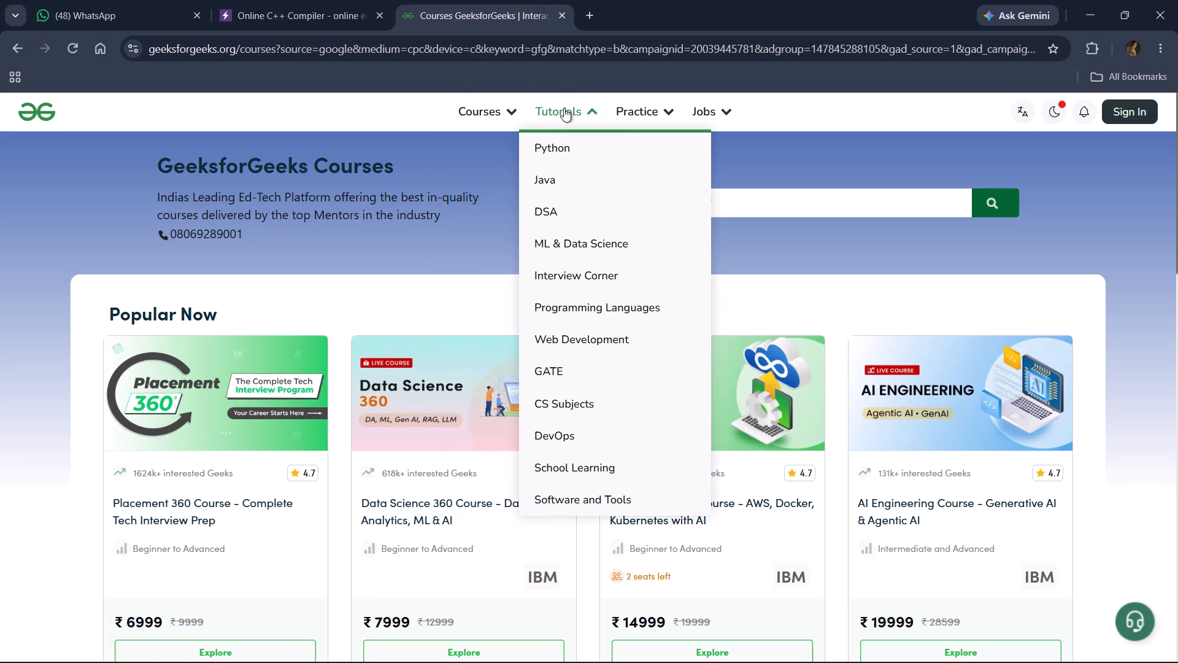
{"action": "left_click", "coordinate": [515, 153]}
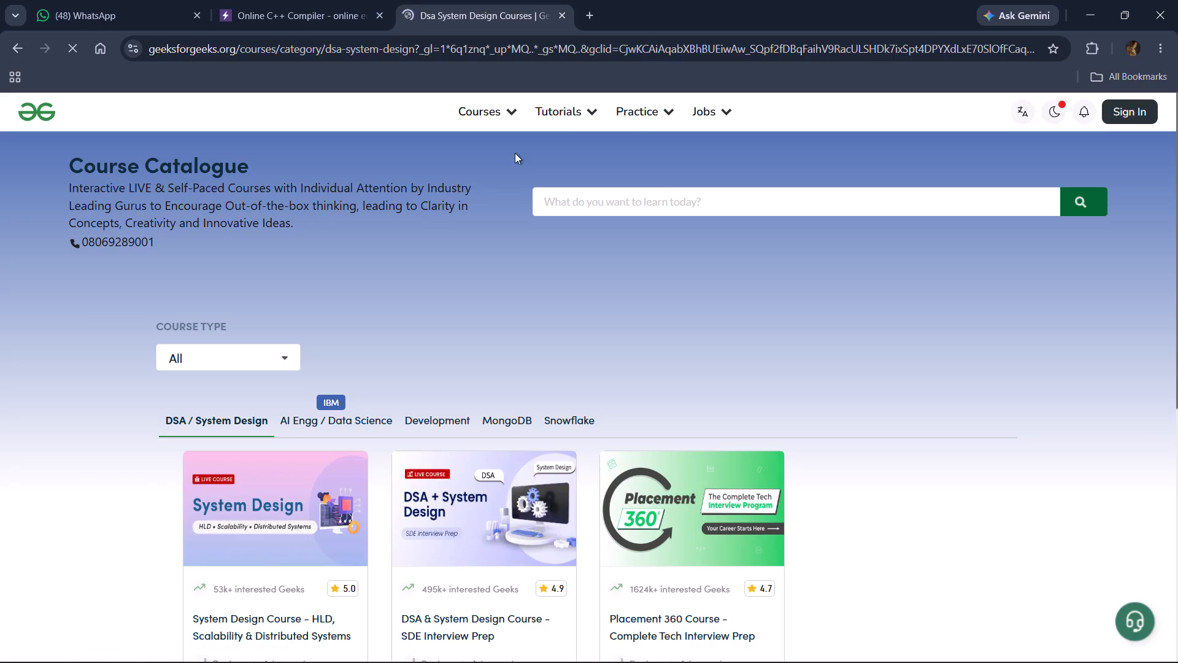
{"action": "scroll", "coordinate": [399, 454], "scroll_direction": "down", "scroll_amount": 2}
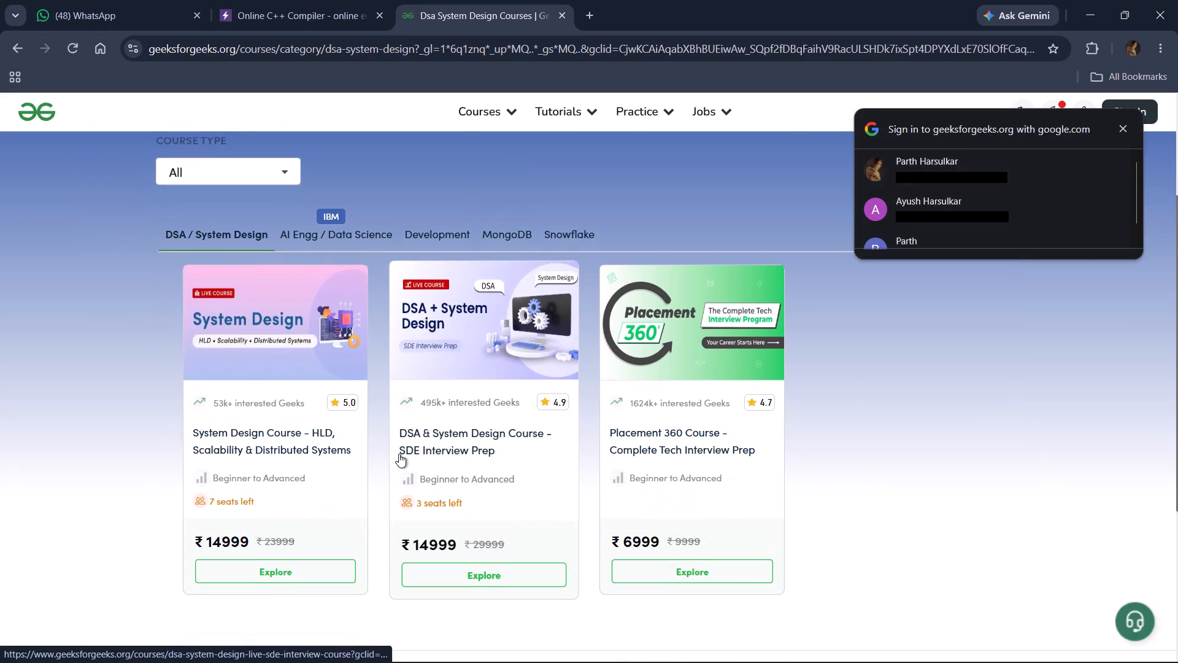
{"action": "scroll", "coordinate": [399, 454], "scroll_direction": "up", "scroll_amount": 2}
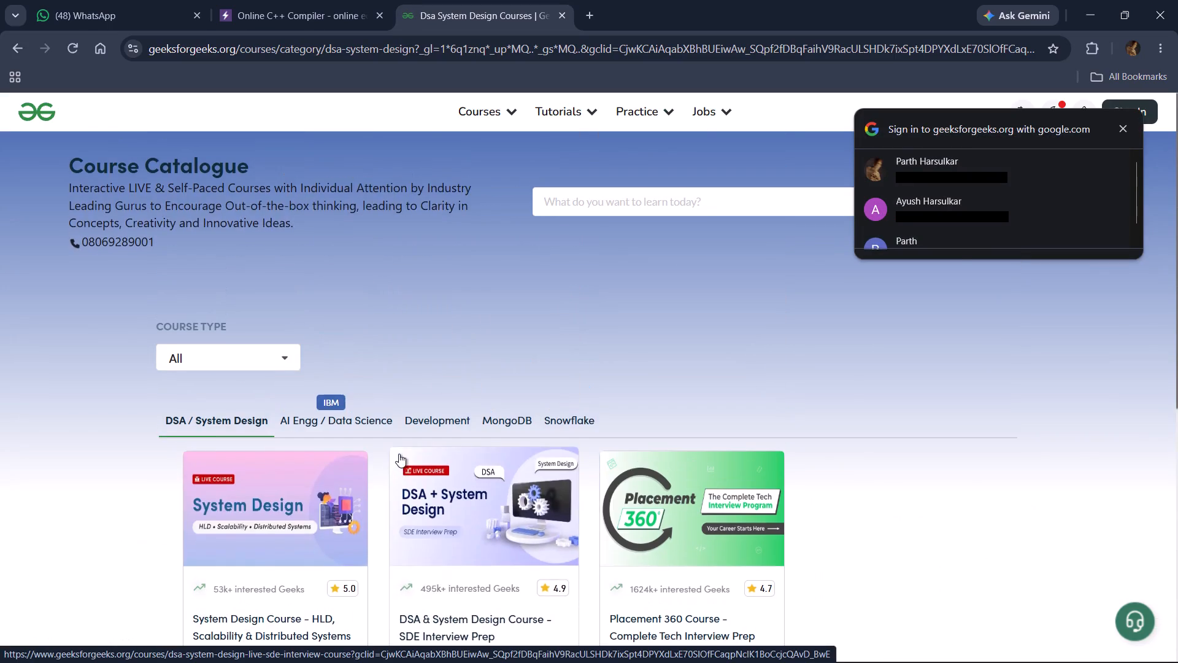
{"action": "left_click", "coordinate": [571, 207]}
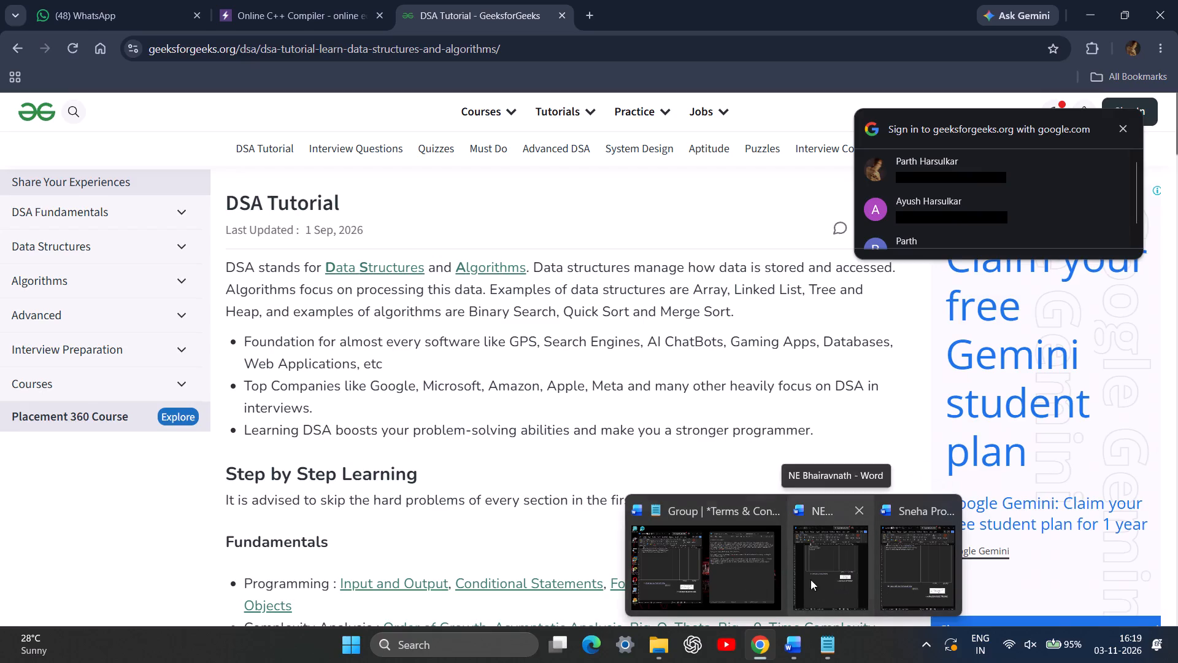
Switch back to the Sneha Protein Gold quotation in Word and change the TOTAL below its table to 1,10,000.
{"action": "left_click", "coordinate": [734, 575]}
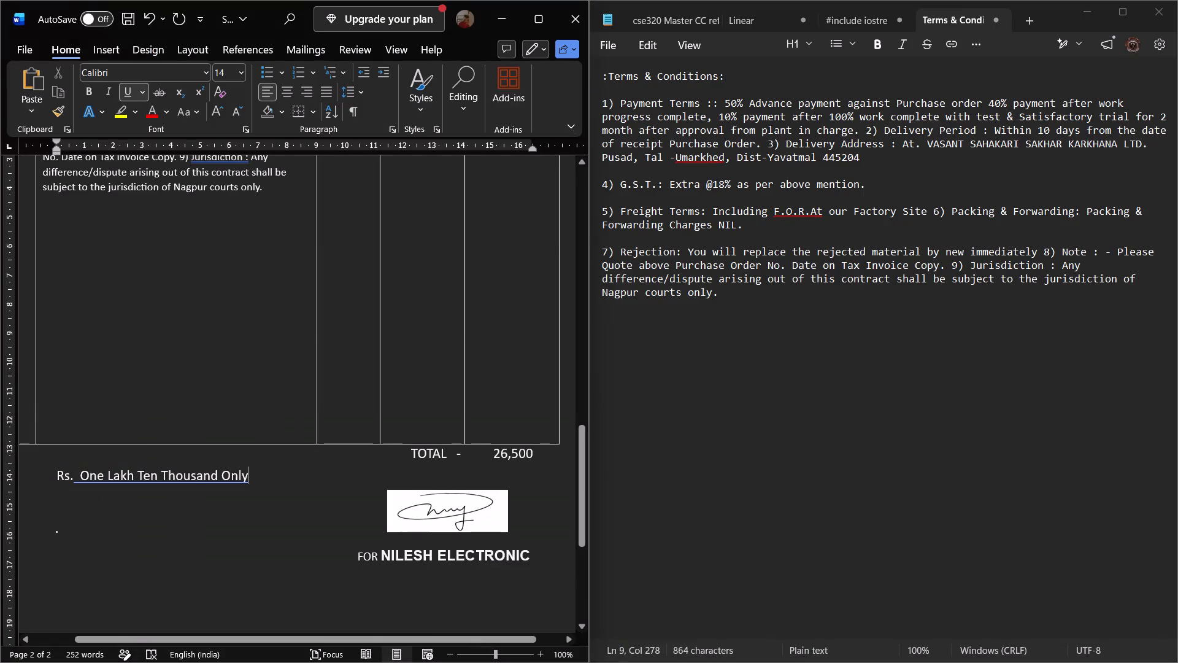
{"action": "left_click", "coordinate": [535, 456]}
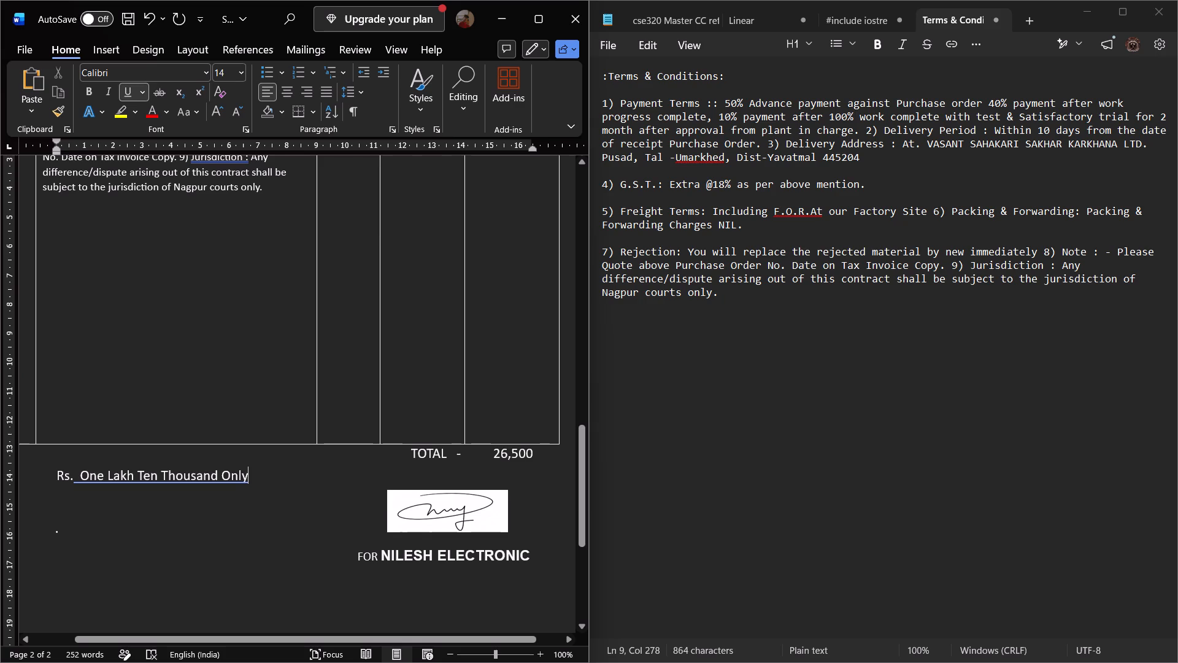
{"action": "key", "text": "BackSpace"}
{"action": "key", "text": "BackSpace"}
{"action": "key", "text": "BackSpace"}
{"action": "key", "text": "BackSpace"}
{"action": "key", "text": "BackSpace"}
{"action": "key", "text": "BackSpace"}
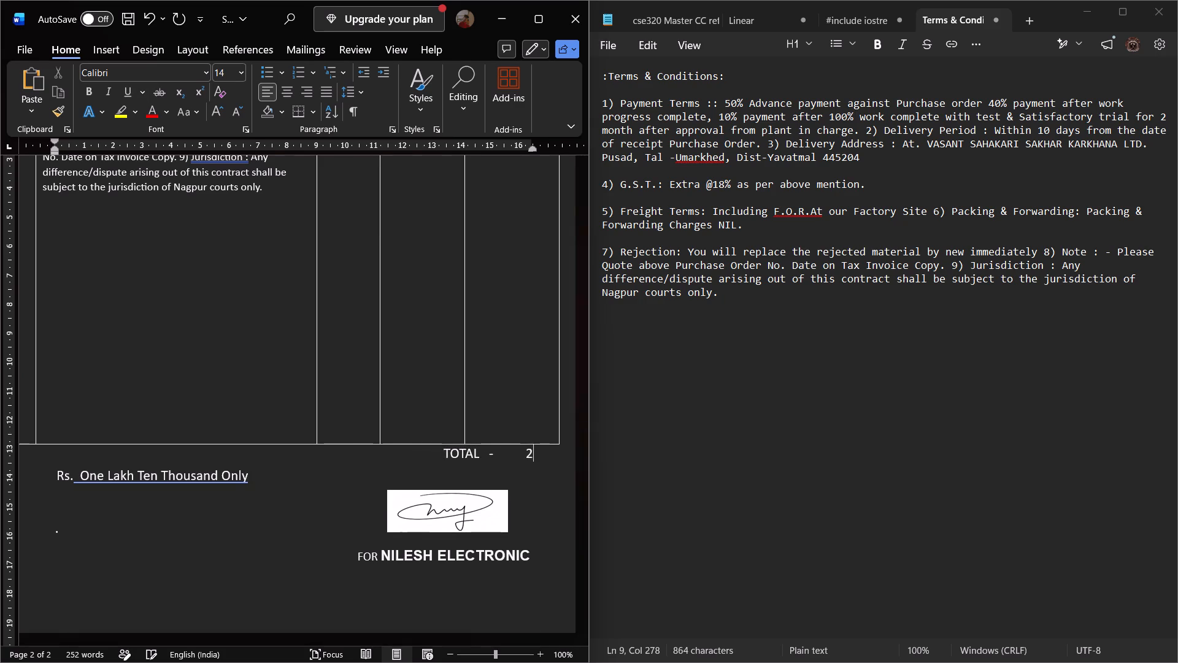
{"action": "key", "text": "BackSpace"}
{"action": "key", "text": "1"}
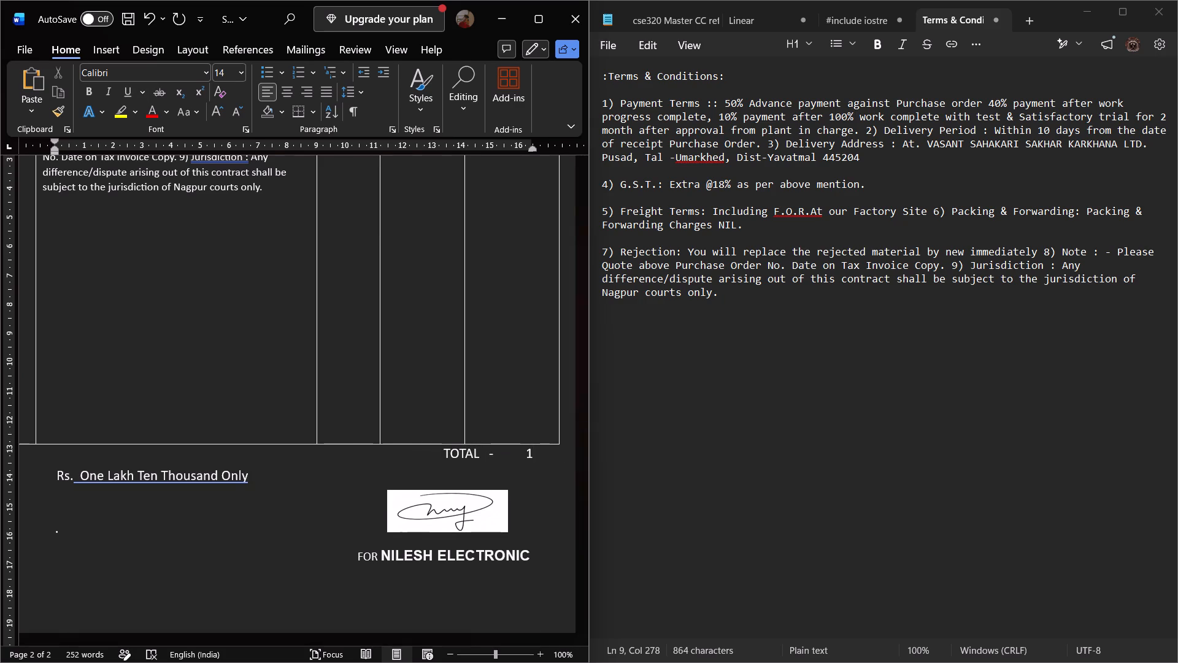
{"action": "left_click", "coordinate": [535, 456]}
{"action": "type", "text": ",10,000"}
Review the Sneha Protein Gold quotation from the total back up through the item rows to the addressee and header.
{"action": "scroll", "coordinate": [430, 386], "scroll_direction": "up", "scroll_amount": 1}
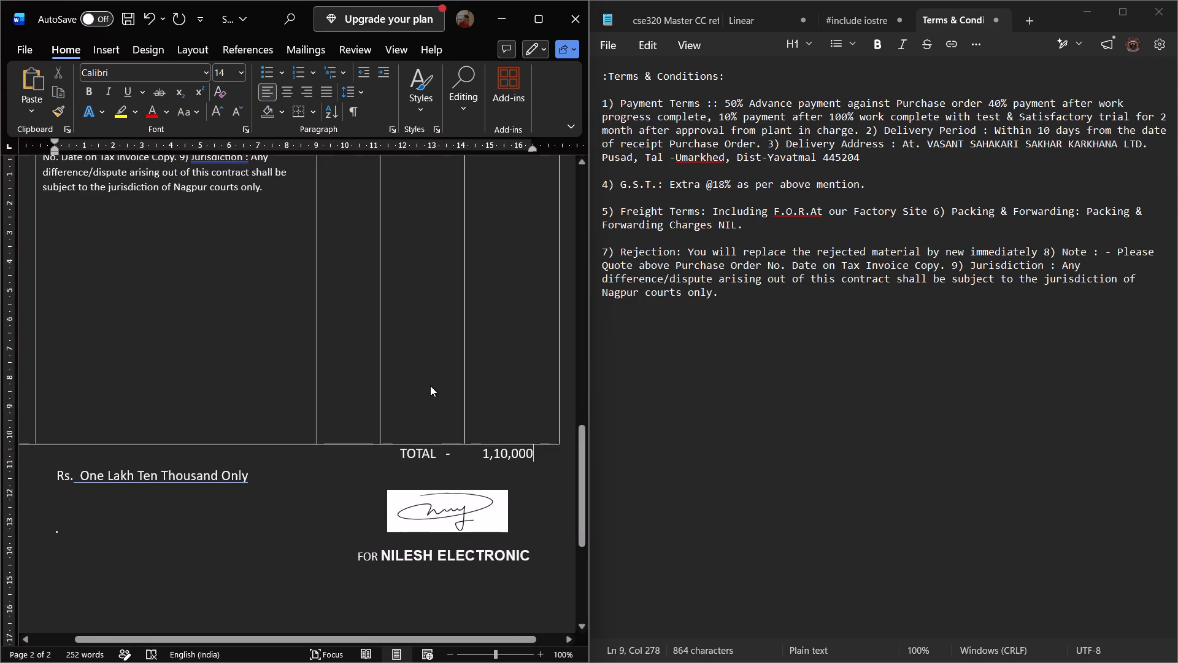
{"action": "scroll", "coordinate": [430, 386], "scroll_direction": "up", "scroll_amount": 3}
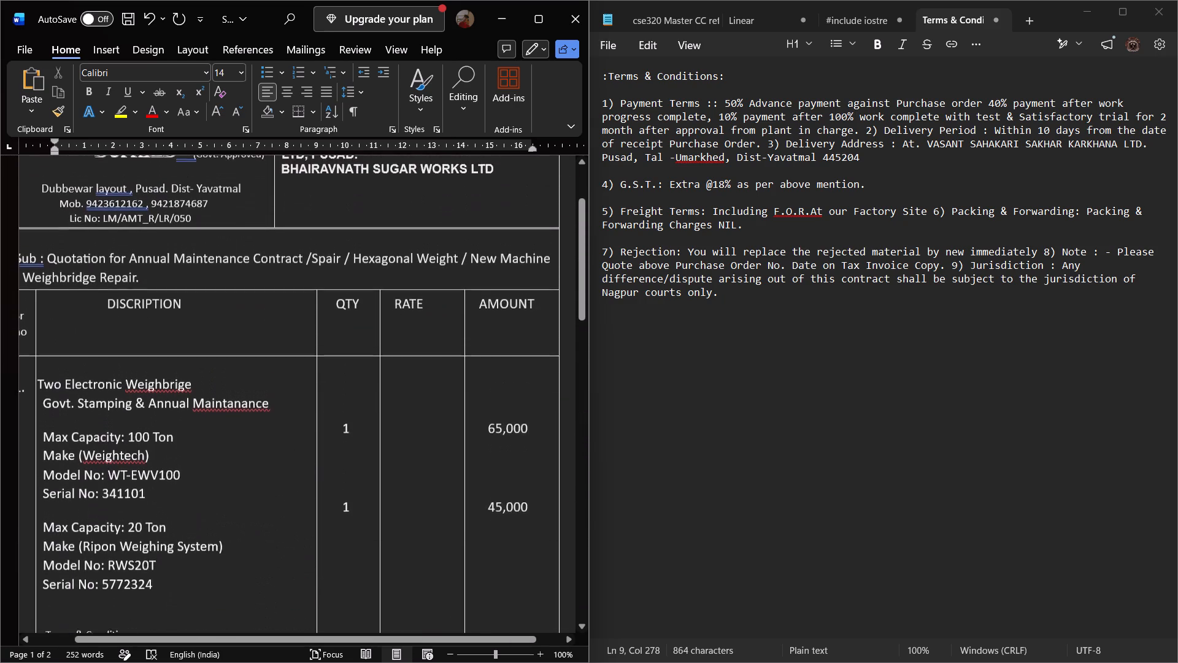
{"action": "scroll", "coordinate": [430, 386], "scroll_direction": "up", "scroll_amount": 1}
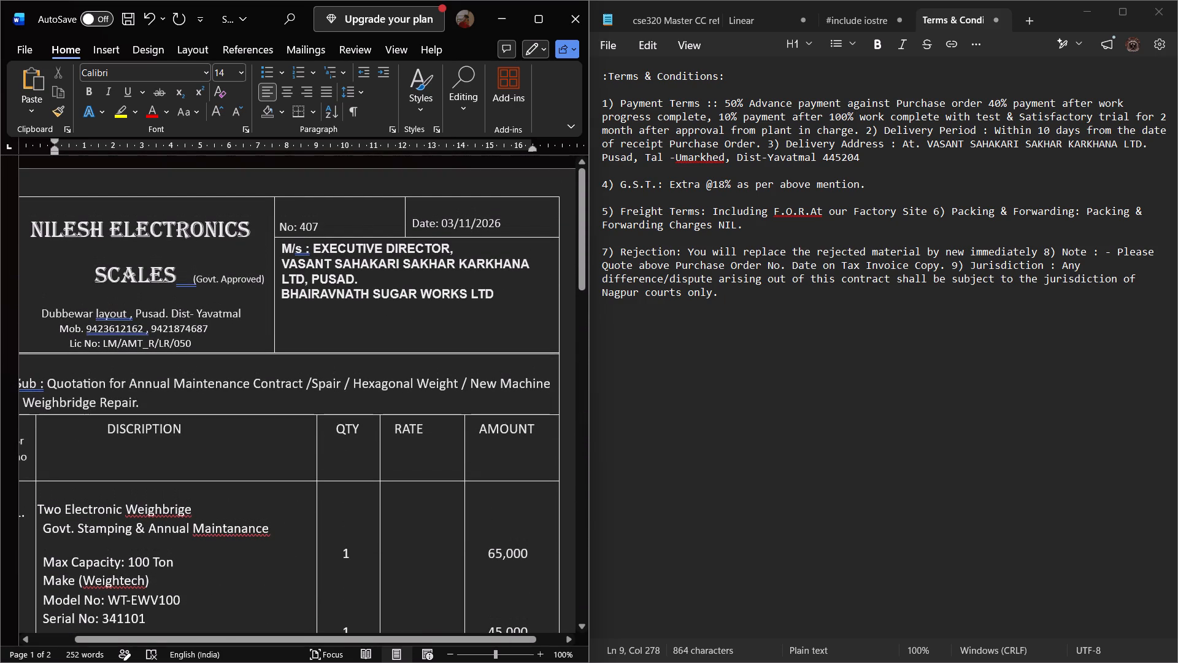
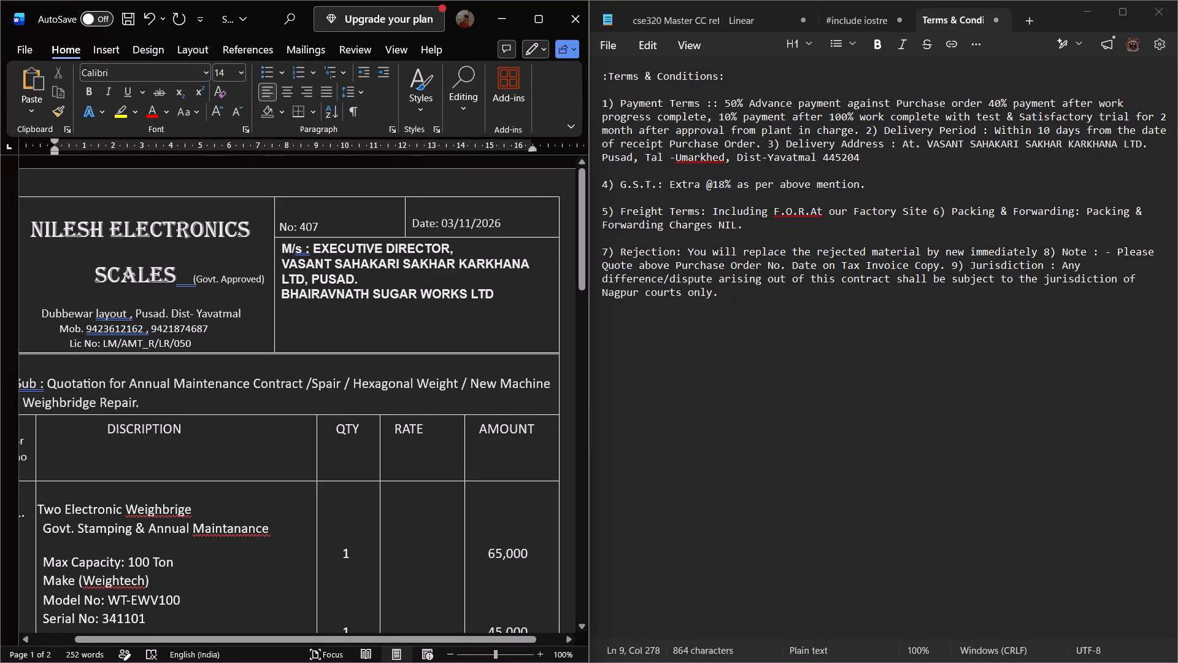
Review the Sneha Protein Gold quotation from the header through the Terms & Conditions to the total and signature, and back to the header.
{"action": "scroll", "coordinate": [405, 457], "scroll_direction": "down", "scroll_amount": 3}
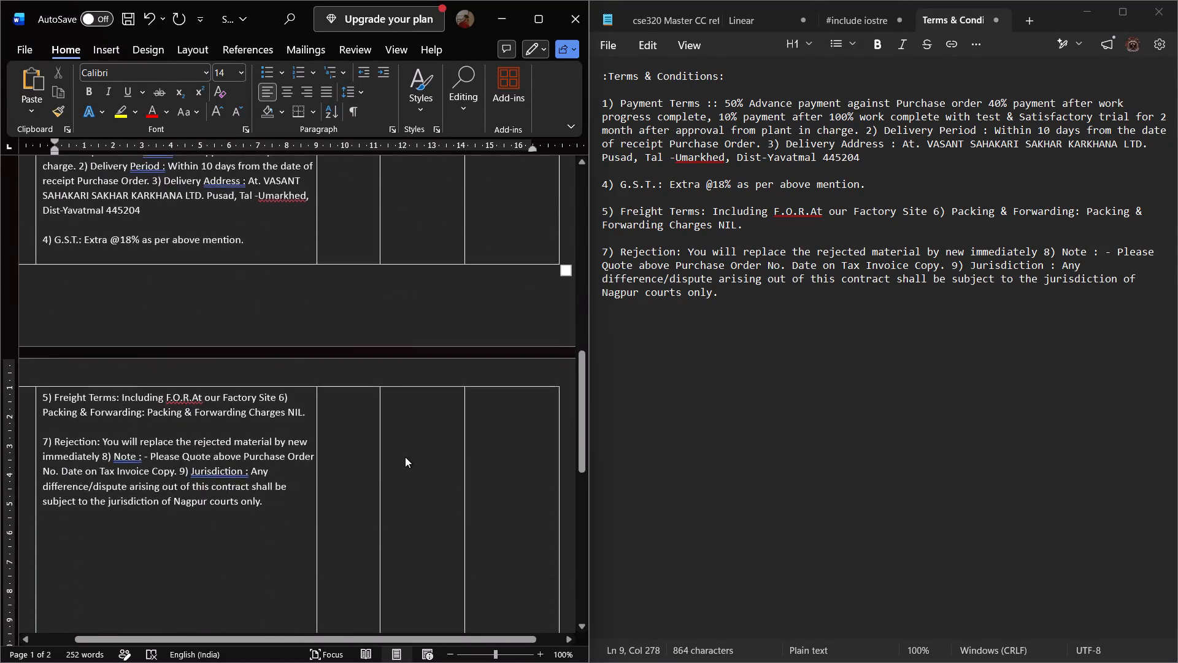
{"action": "scroll", "coordinate": [405, 457], "scroll_direction": "down", "scroll_amount": 2}
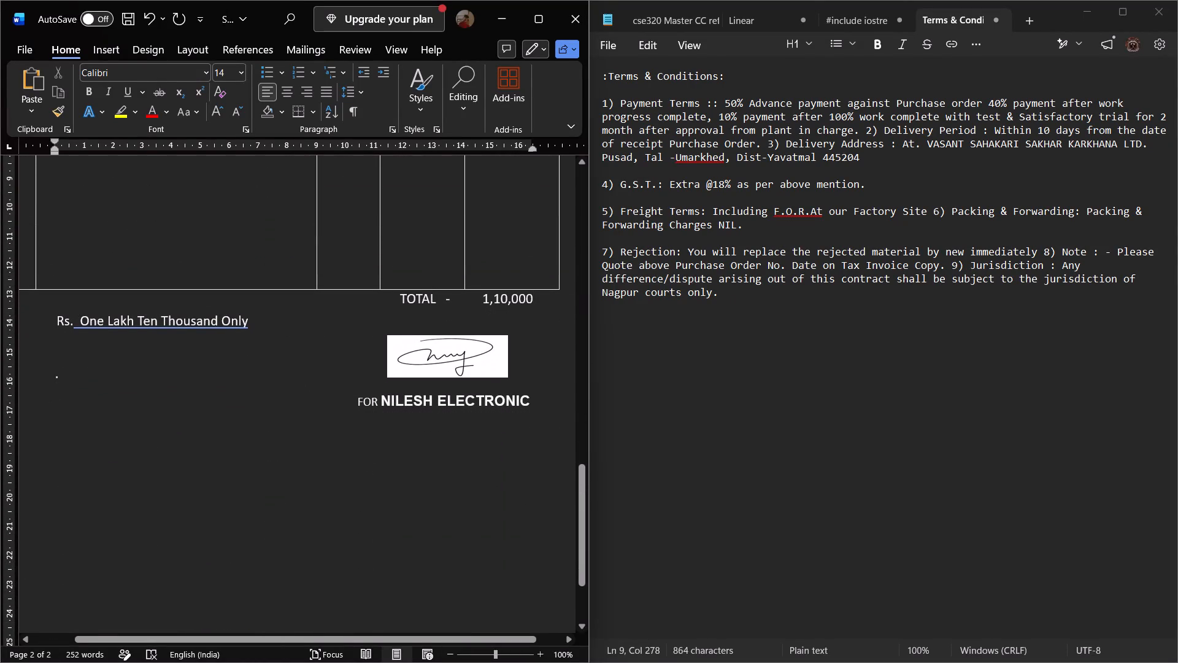
{"action": "scroll", "coordinate": [401, 376], "scroll_direction": "up", "scroll_amount": 4}
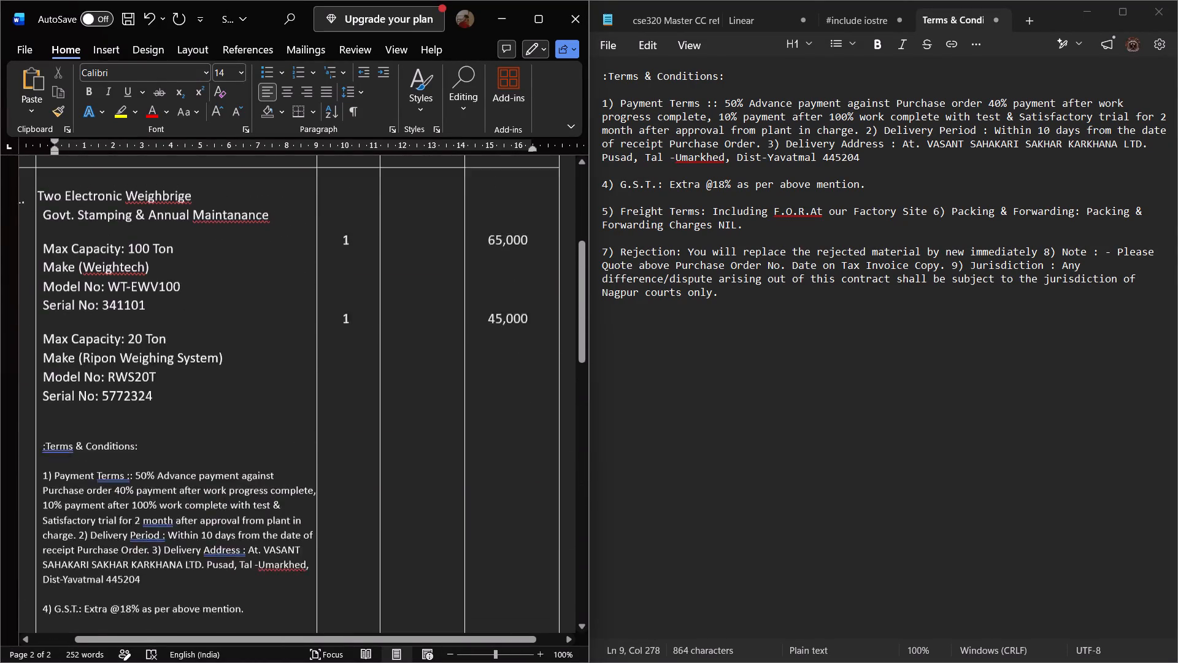
{"action": "scroll", "coordinate": [401, 376], "scroll_direction": "up", "scroll_amount": 1}
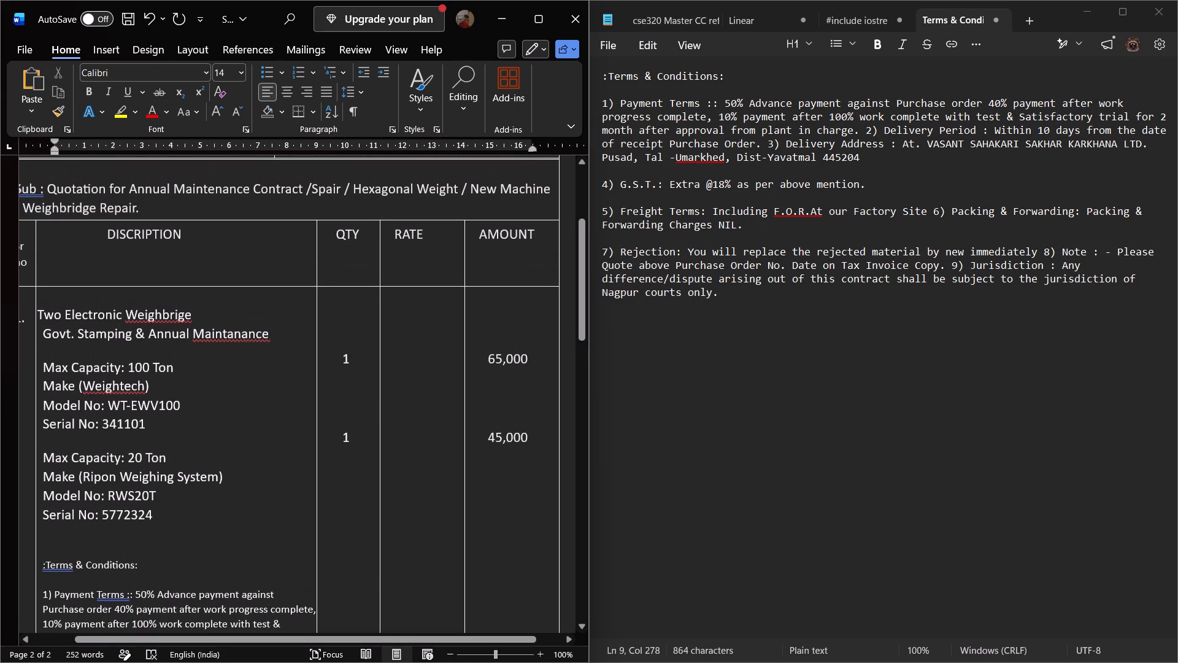
{"action": "scroll", "coordinate": [401, 376], "scroll_direction": "right", "scroll_amount": 1}
{"action": "scroll", "coordinate": [410, 413], "scroll_direction": "up", "scroll_amount": 1}
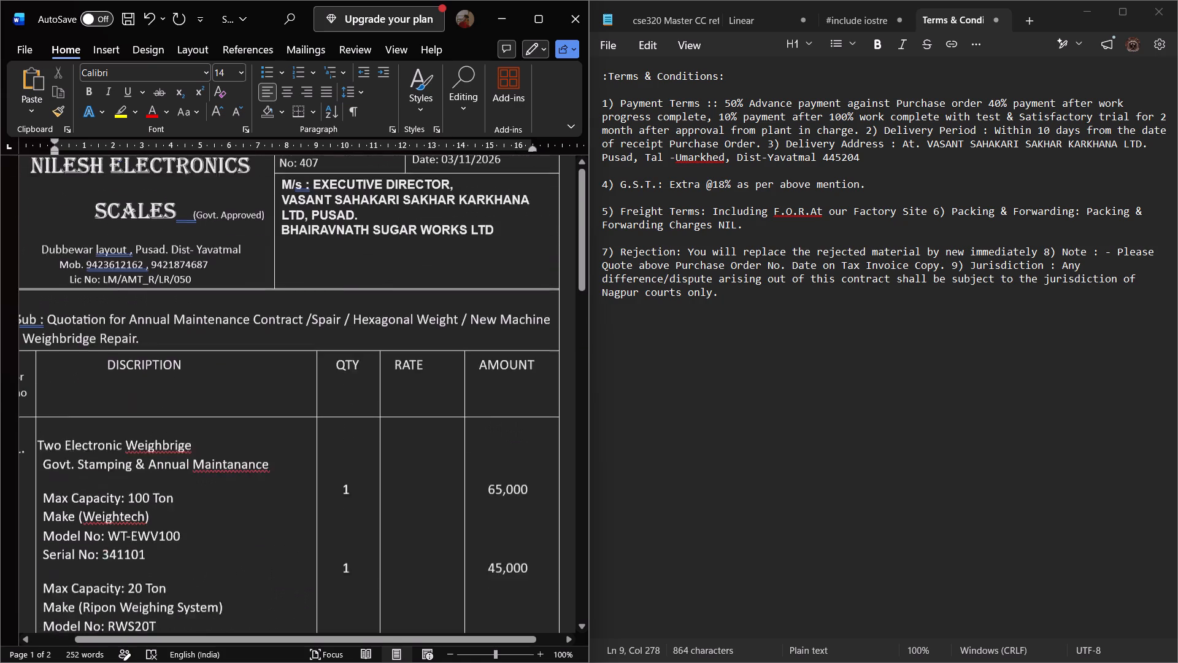
{"action": "scroll", "coordinate": [410, 413], "scroll_direction": "up", "scroll_amount": 2}
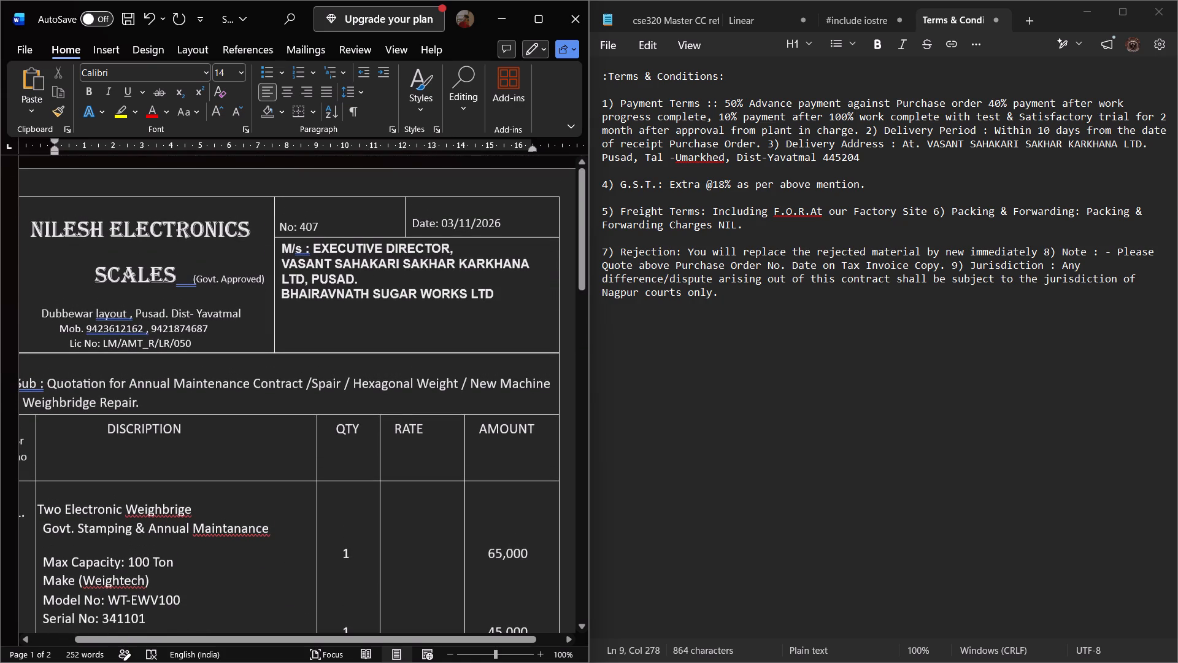
Add a full stop after BHAIRAVNATH SUGAR WORKS LTD in the addressee block.
{"action": "left_click", "coordinate": [501, 297]}
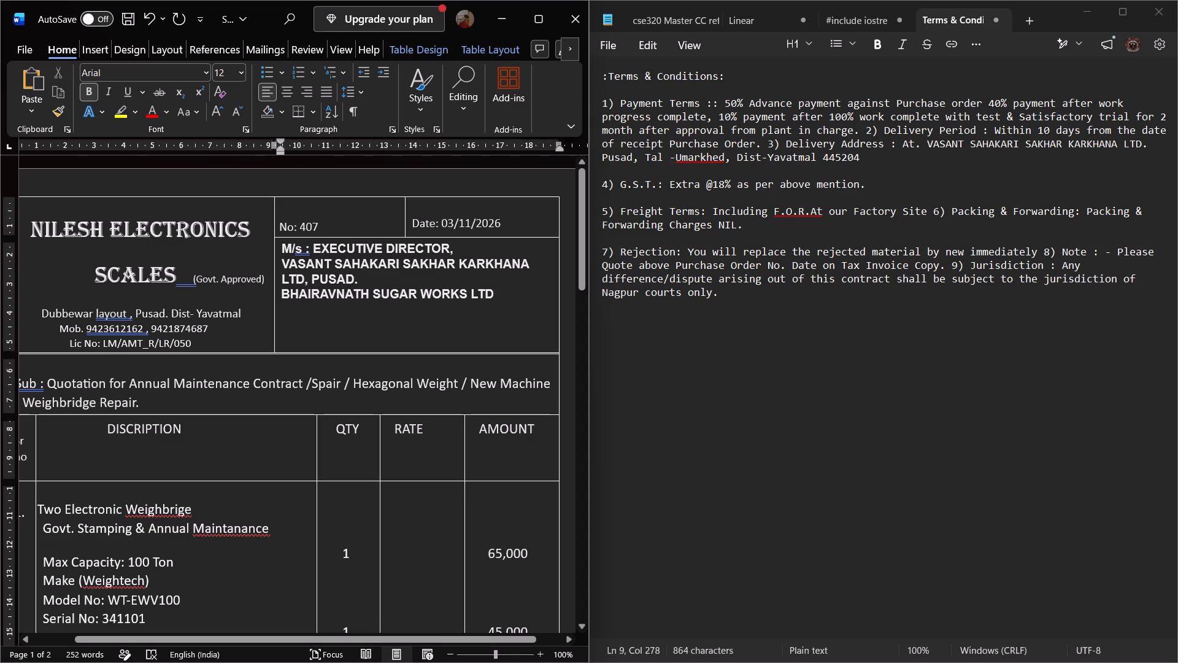
{"action": "key", "text": "period"}
Begin saving the quotation as a PDF in Documents, entering Bha as the start of its file name.
{"action": "key", "text": "ctrl+s"}
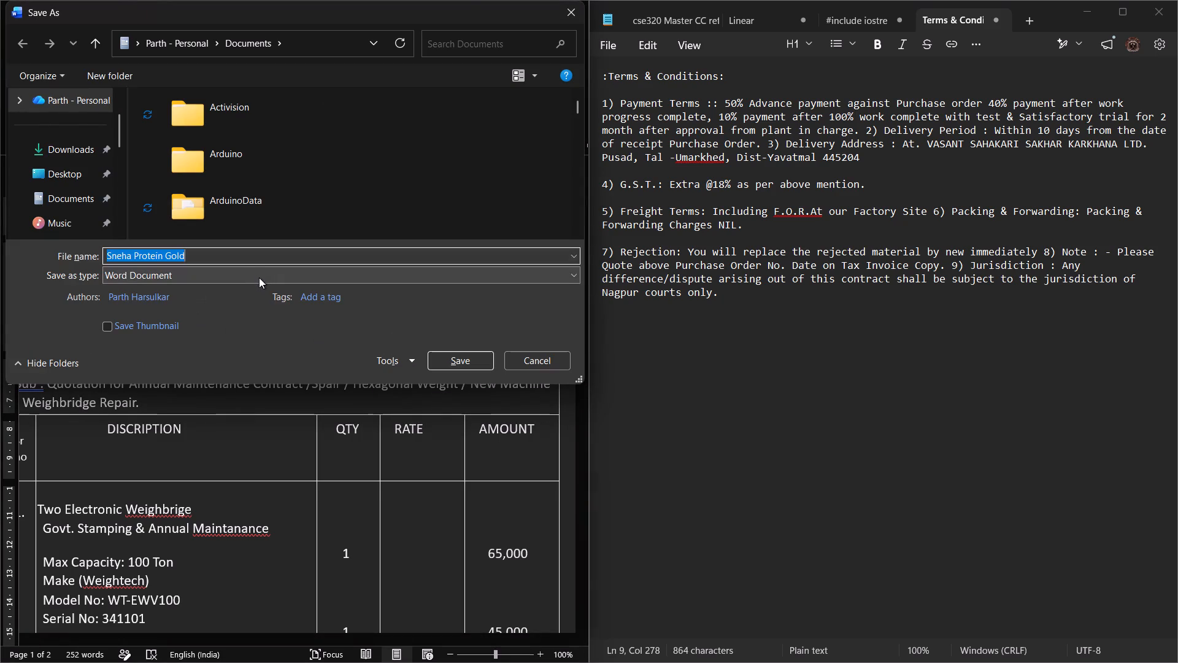
{"action": "left_click", "coordinate": [259, 277]}
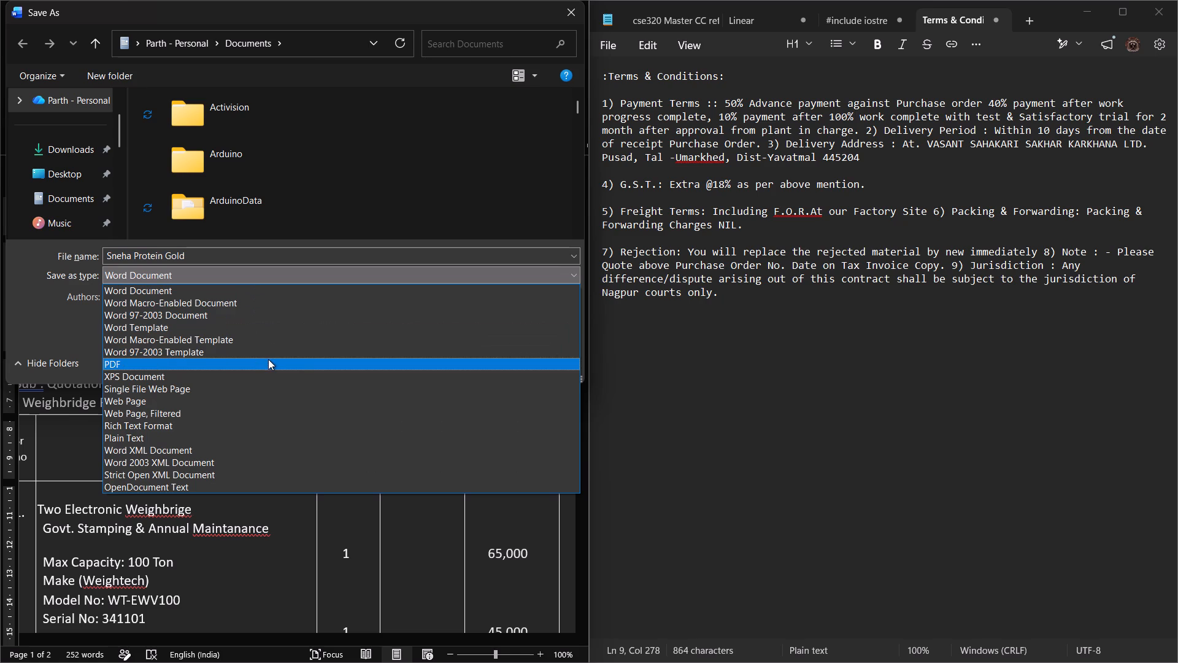
{"action": "left_click", "coordinate": [268, 359]}
{"action": "left_click", "coordinate": [272, 249]}
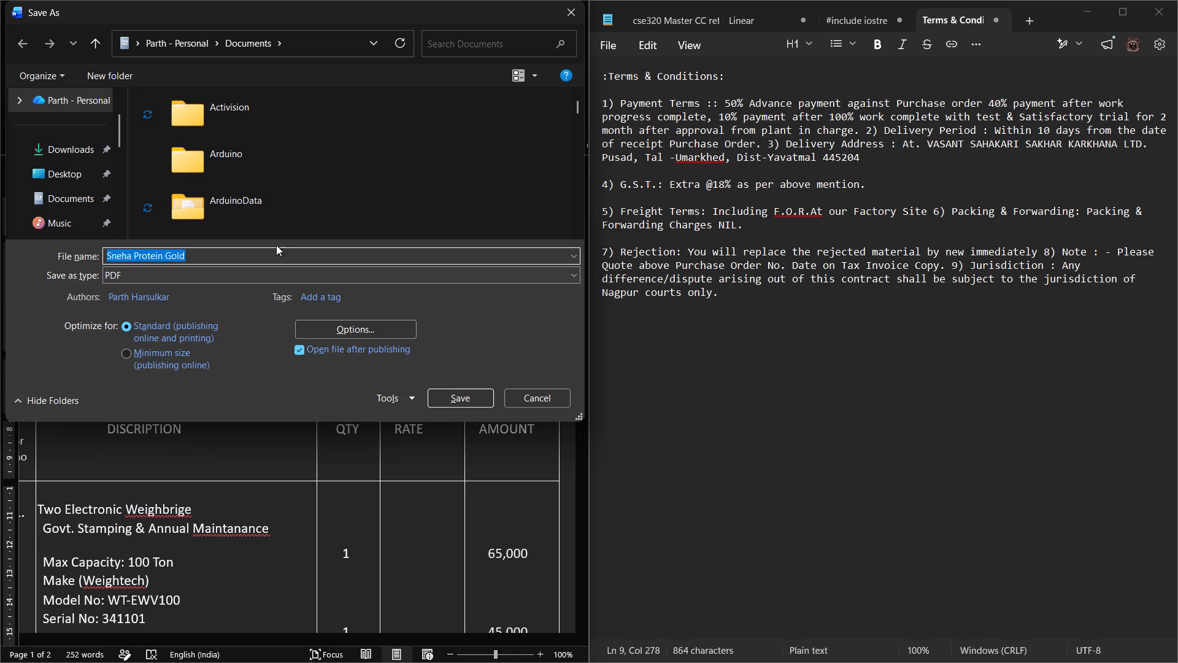
{"action": "type", "text": "Bha"}
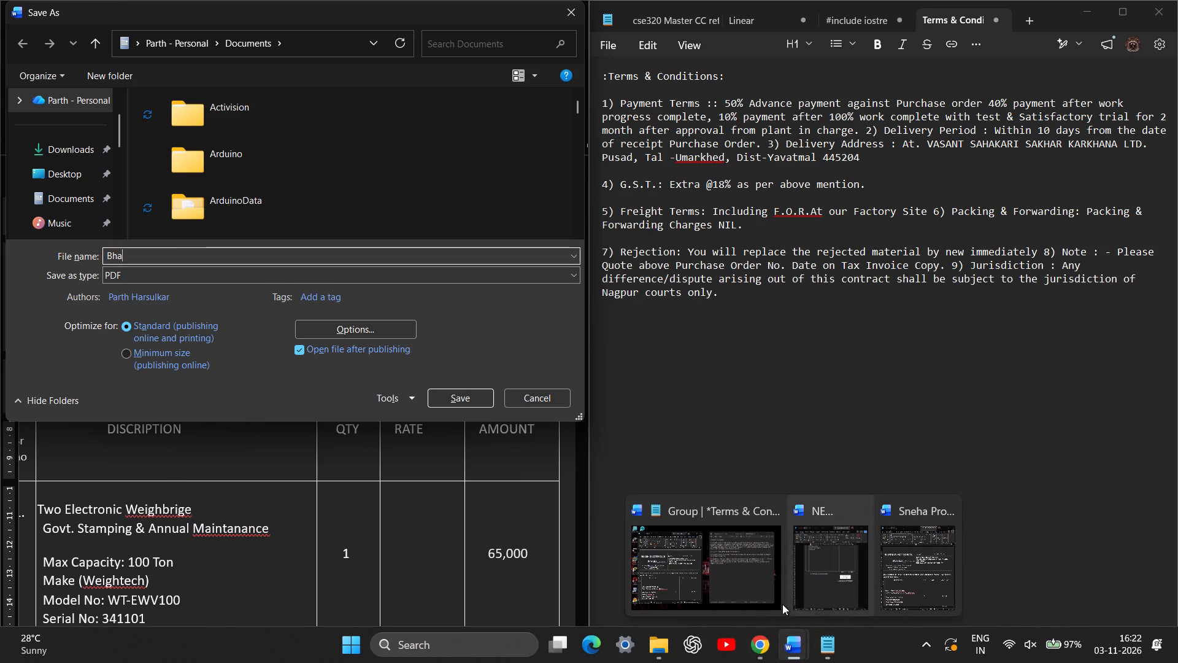
Switch to the NE Bhairavnath document and try to look back up through its pages.
{"action": "left_click", "coordinate": [832, 565]}
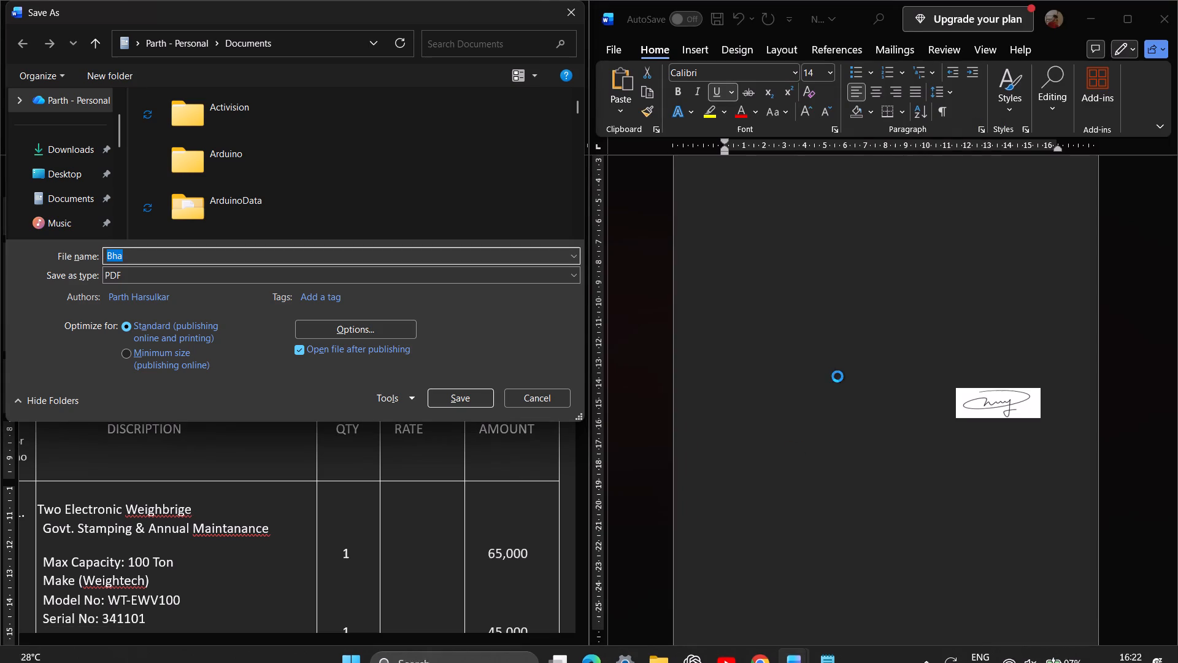
{"action": "scroll", "coordinate": [847, 362], "scroll_direction": "up", "scroll_amount": 9}
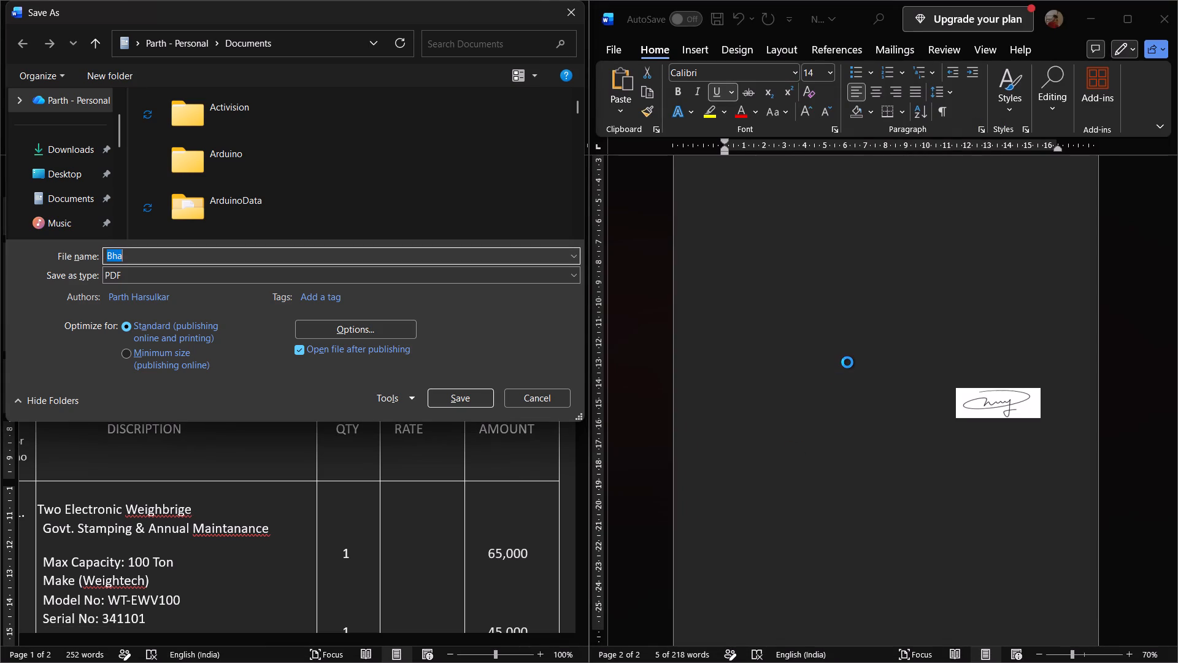
{"action": "scroll", "coordinate": [847, 362], "scroll_direction": "down", "scroll_amount": 3}
{"action": "scroll", "coordinate": [847, 362], "scroll_direction": "up", "scroll_amount": 7}
{"action": "scroll", "coordinate": [883, 297], "scroll_direction": "up", "scroll_amount": 3}
Replace the PDF's file name with Vasant Ltd and save it in the Documents folder.
{"action": "left_click", "coordinate": [327, 260]}
{"action": "key", "text": "BackSpace"}
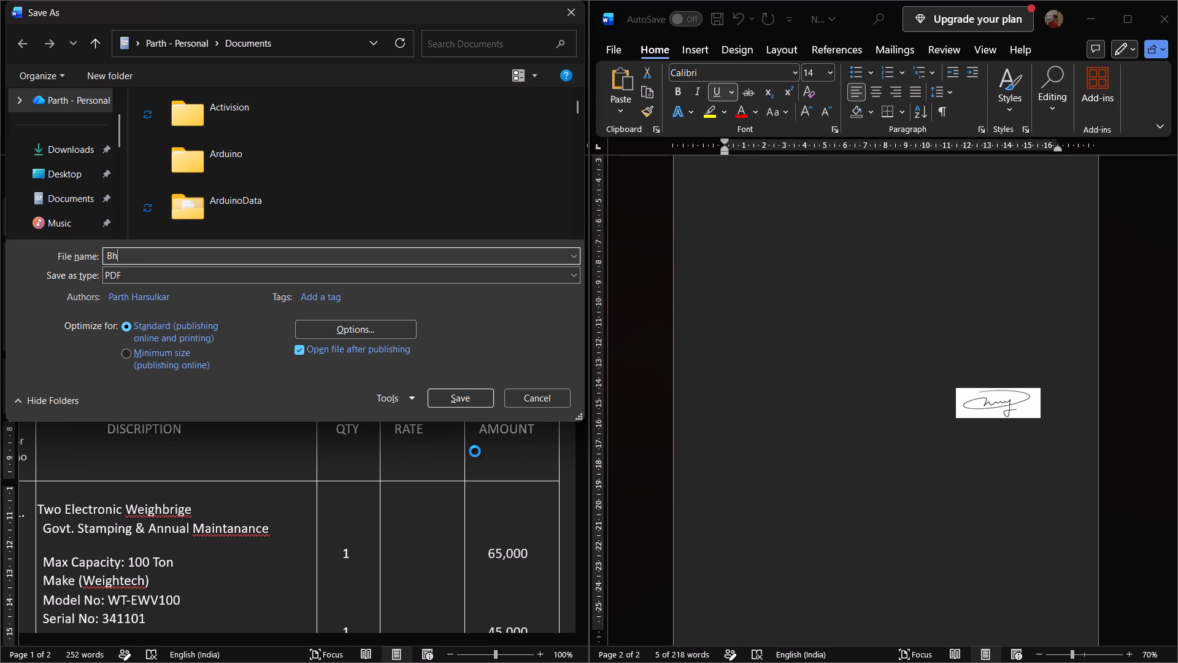
{"action": "key", "text": "BackSpace"}
{"action": "key", "text": "BackSpace"}
{"action": "key", "text": "BackSpace"}
{"action": "type", "text": "Vasanr"}
{"action": "key", "text": "space"}
{"action": "key", "text": "BackSpace"}
{"action": "key", "text": "BackSpace"}
{"action": "key", "text": "t"}
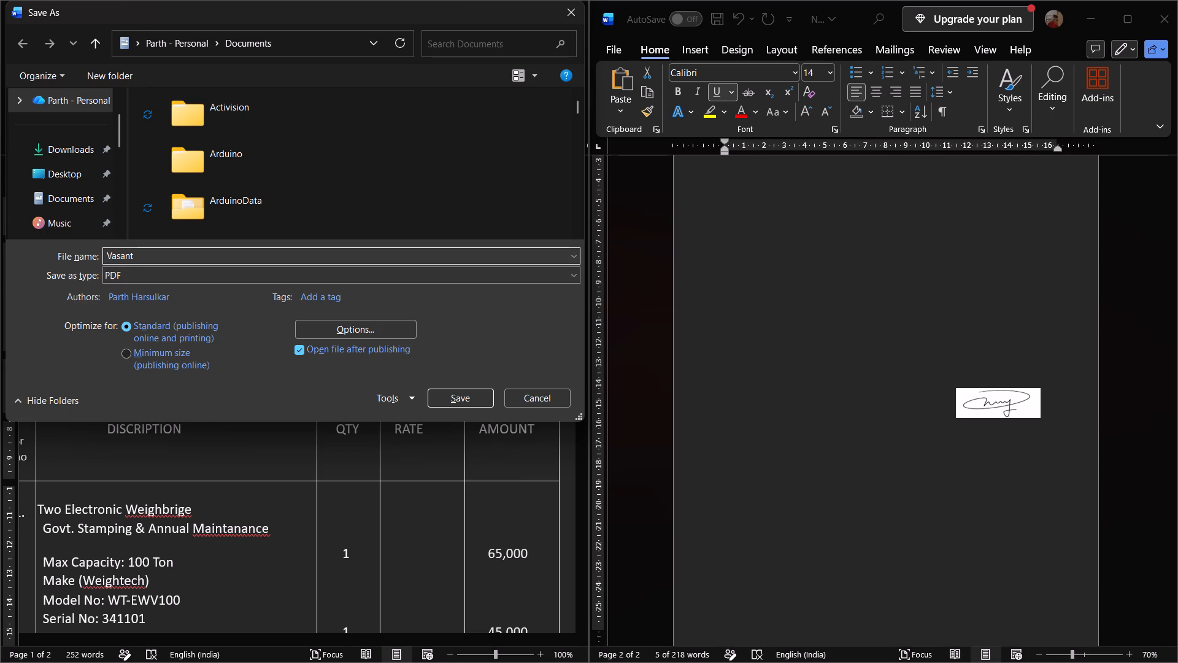
{"action": "key", "text": "space"}
{"action": "type", "text": "Li"}
{"action": "key", "text": "BackSpace"}
{"action": "key", "text": "t"}
{"action": "key", "text": "d"}
{"action": "left_click", "coordinate": [470, 399]}
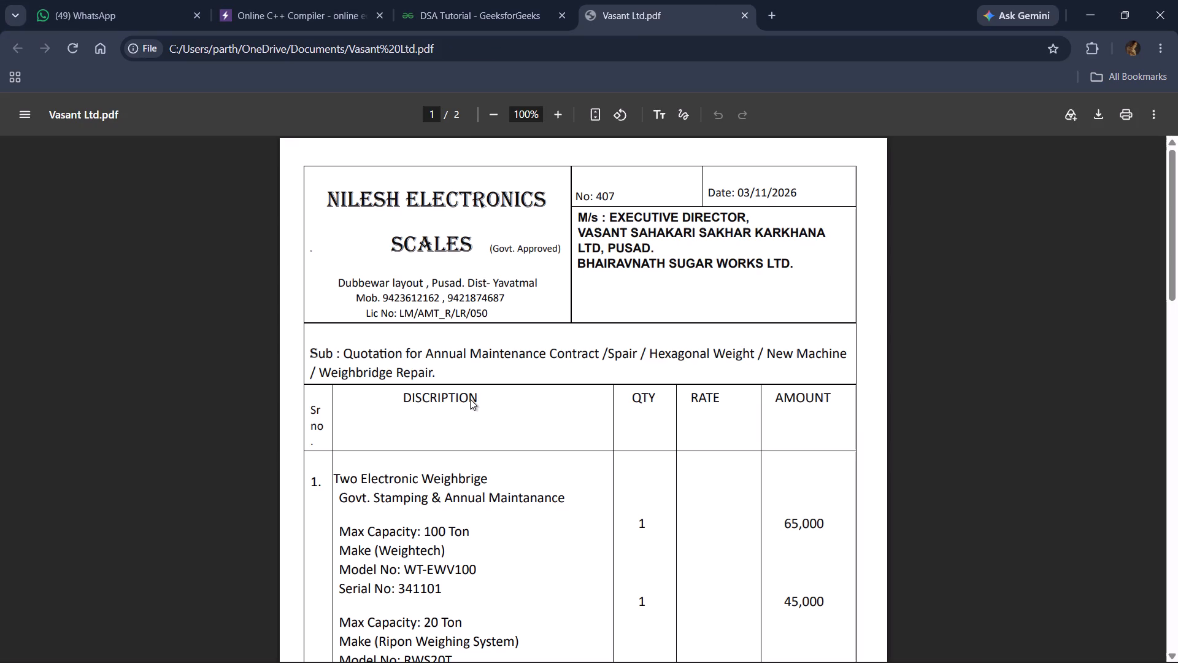
Start downloading Vasant Ltd.pdf from Chrome and browse the Documents folder as its save location.
{"action": "left_click", "coordinate": [1097, 111]}
{"action": "scroll", "coordinate": [736, 446], "scroll_direction": "down", "scroll_amount": 1}
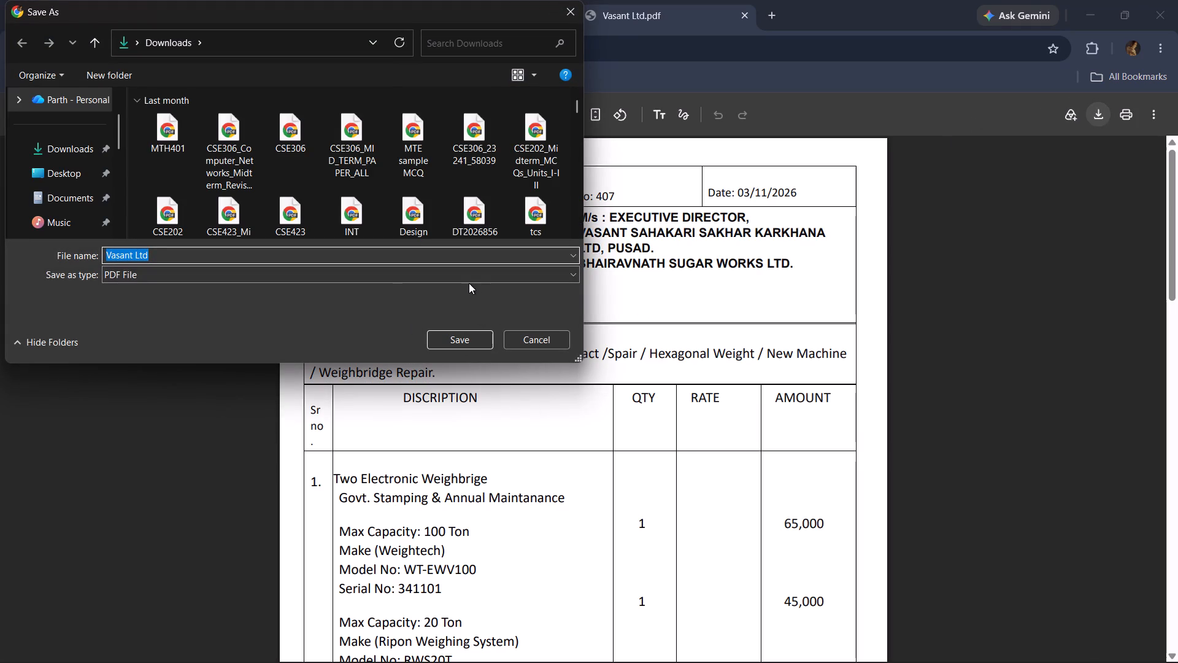
{"action": "left_click", "coordinate": [87, 193]}
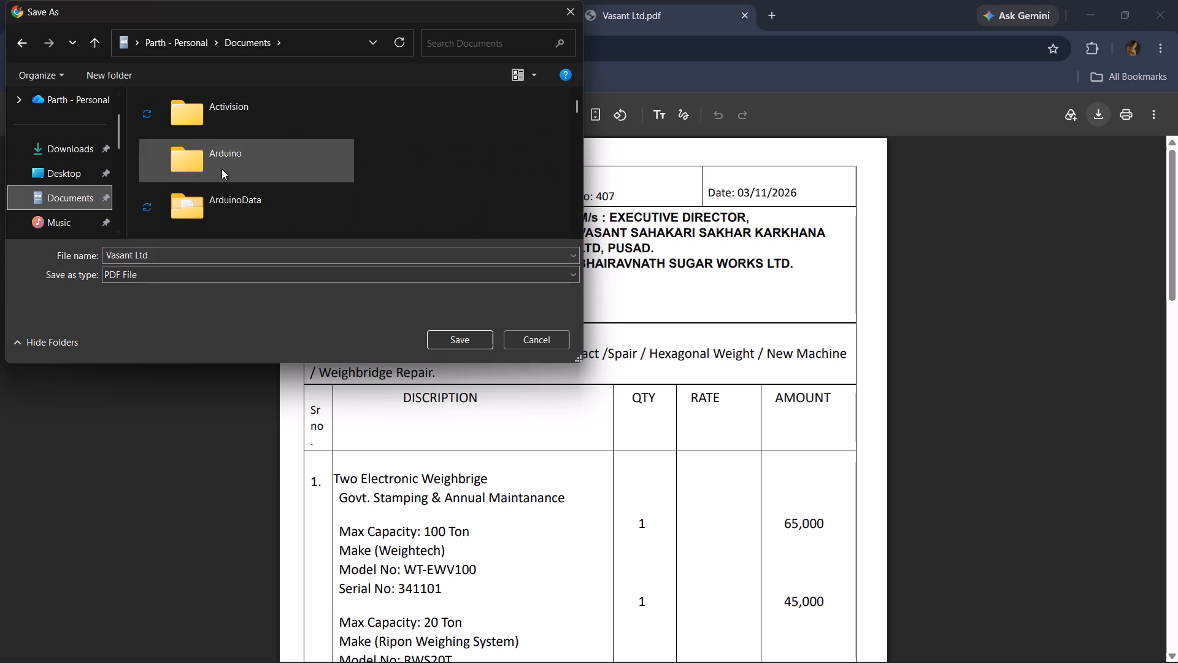
{"action": "scroll", "coordinate": [221, 169], "scroll_direction": "down", "scroll_amount": 2}
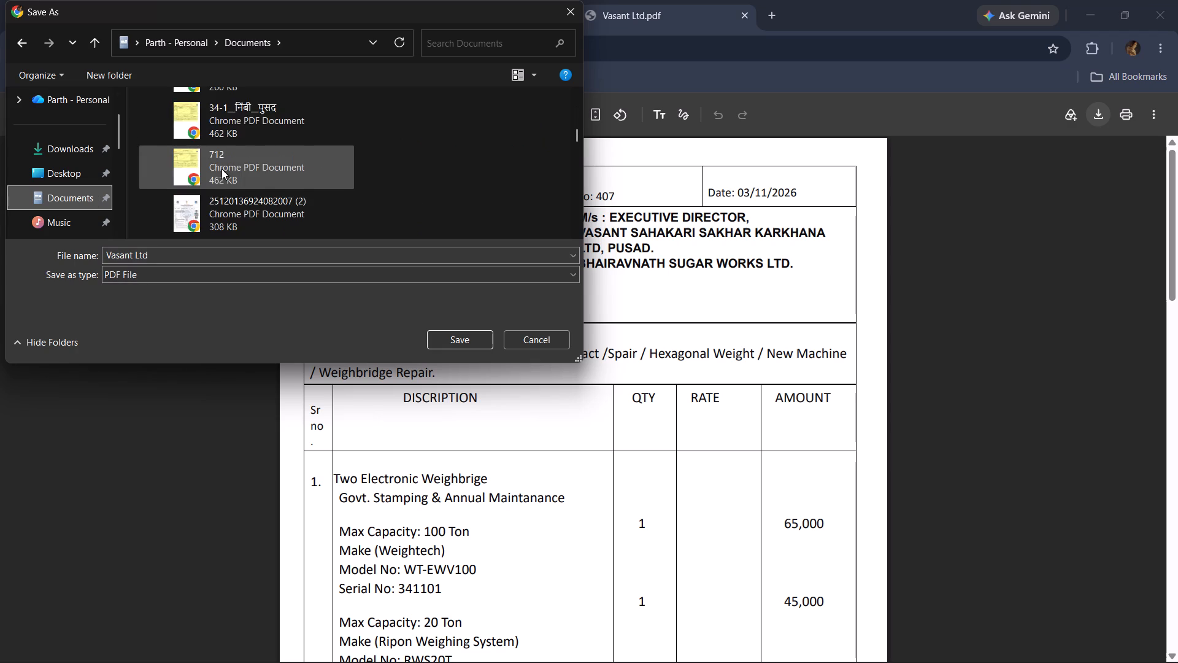
{"action": "scroll", "coordinate": [221, 169], "scroll_direction": "down", "scroll_amount": 2}
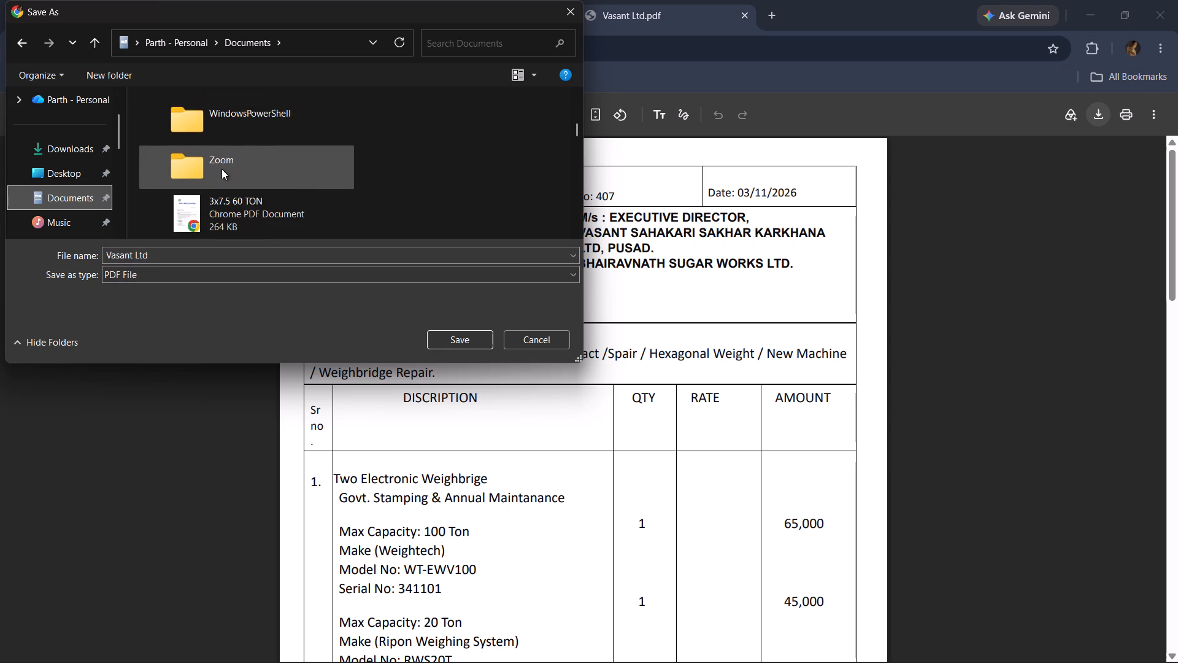
{"action": "scroll", "coordinate": [221, 169], "scroll_direction": "down", "scroll_amount": 2}
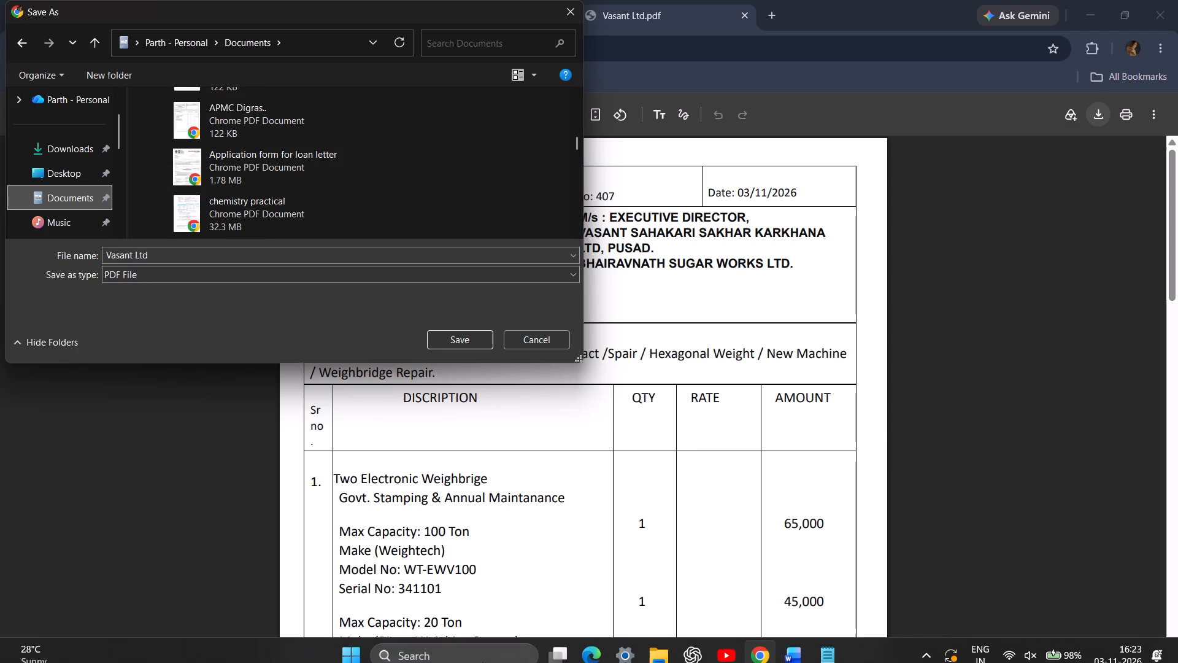
Switch to File Explorer to check the Documents folder for the Vasant Ltd PDF, and return to Chrome.
{"action": "left_click", "coordinate": [657, 651]}
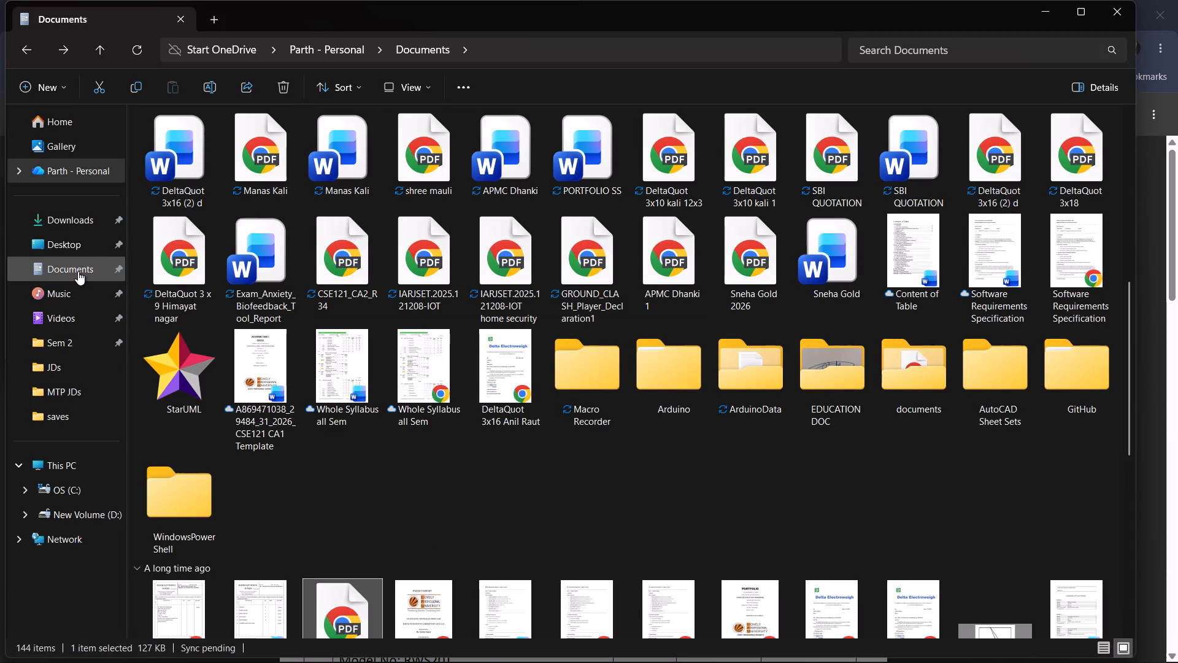
{"action": "left_click", "coordinate": [78, 271]}
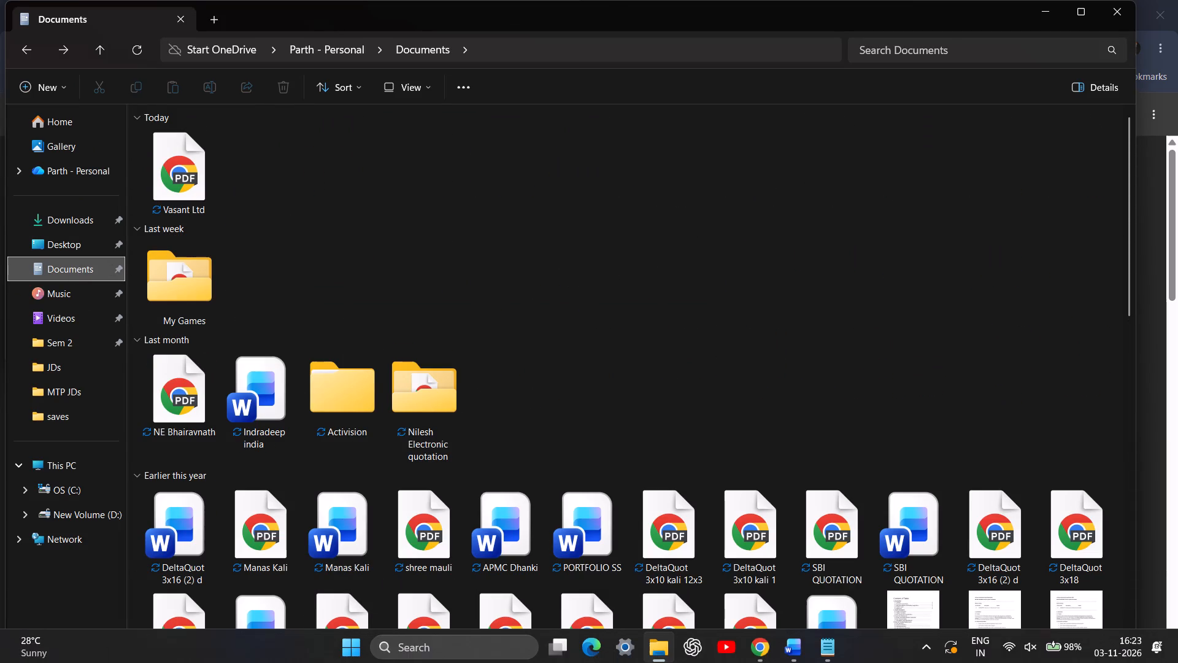
{"action": "left_click", "coordinate": [763, 651]}
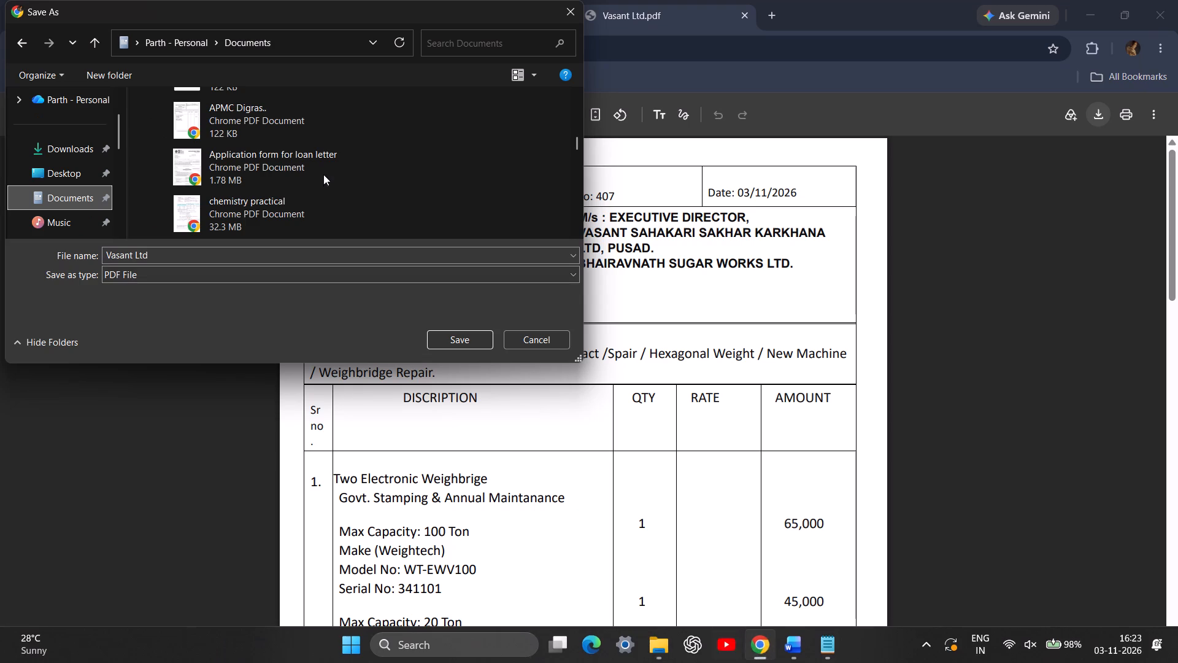
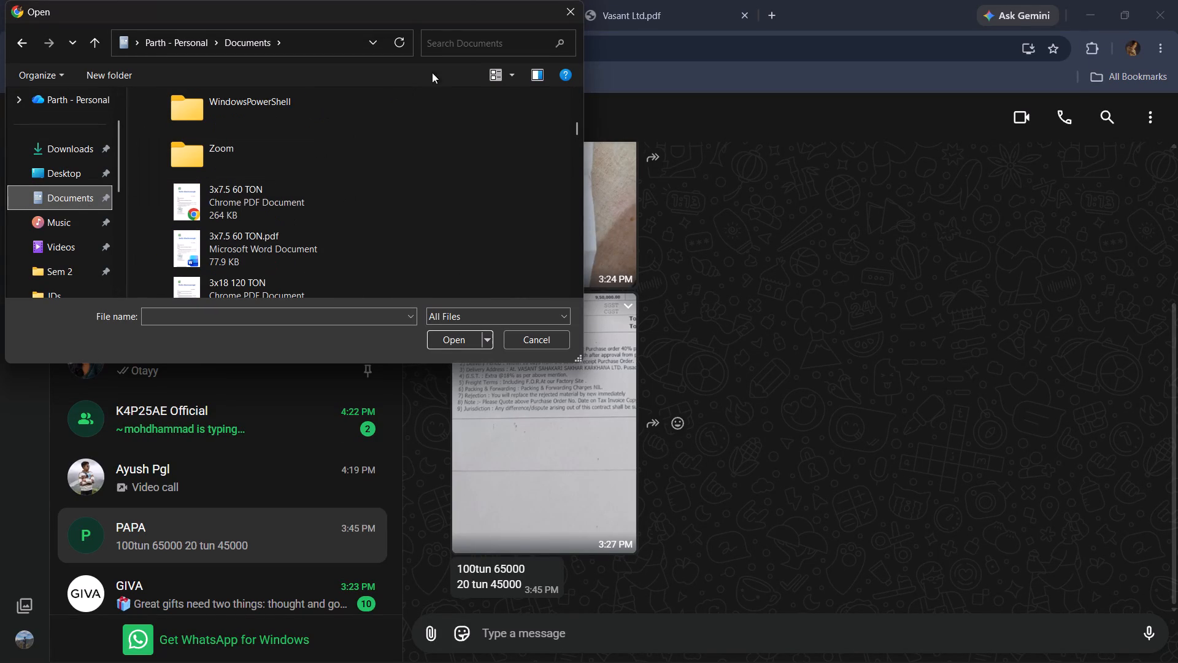
Search the Documents folder for "vasan" and select the Vasant Ltd PDF as the file to attach to the chat.
{"action": "left_click", "coordinate": [465, 40]}
{"action": "left_click", "coordinate": [465, 40]}
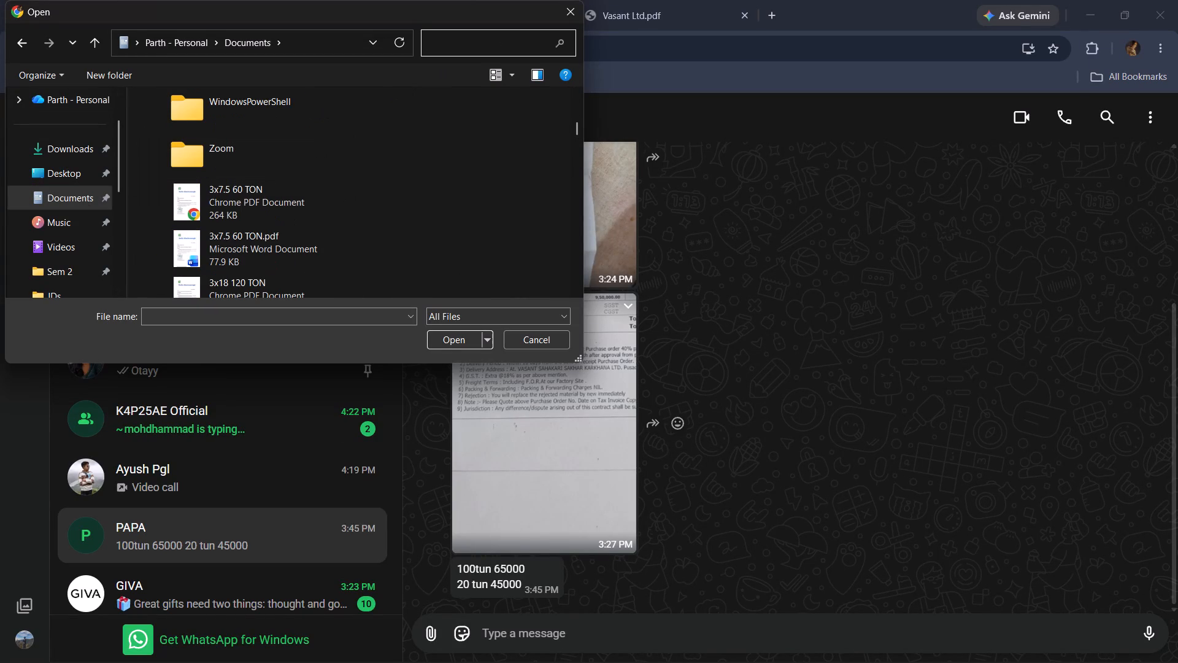
{"action": "type", "text": "vasan"}
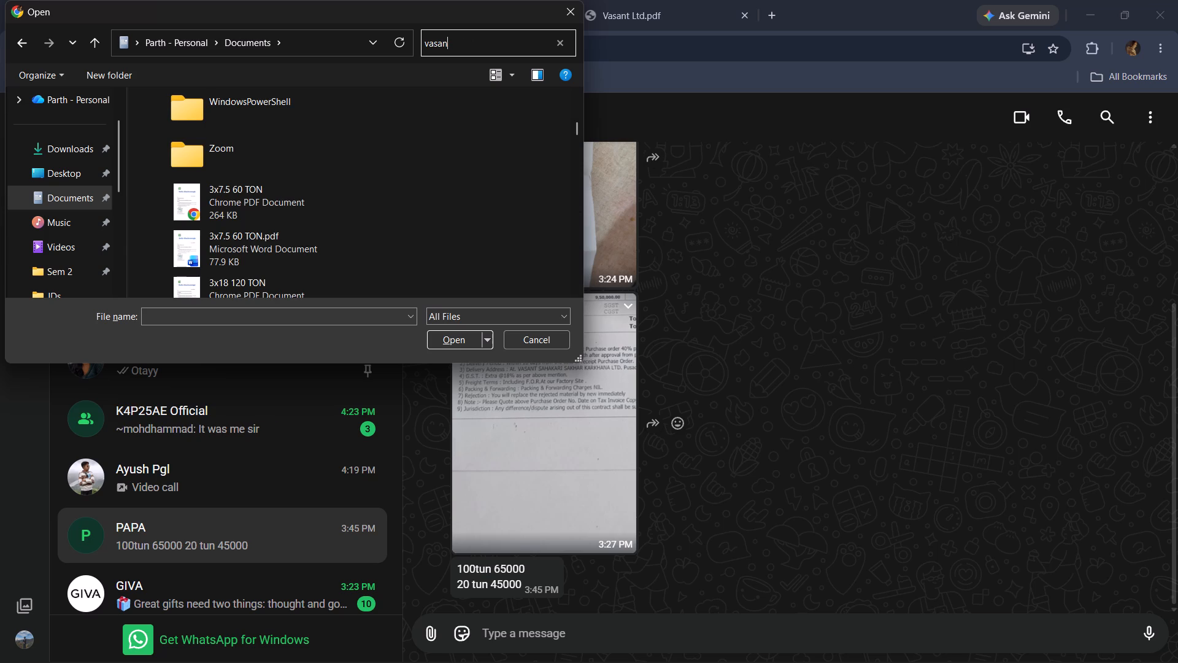
{"action": "left_click", "coordinate": [417, 120]}
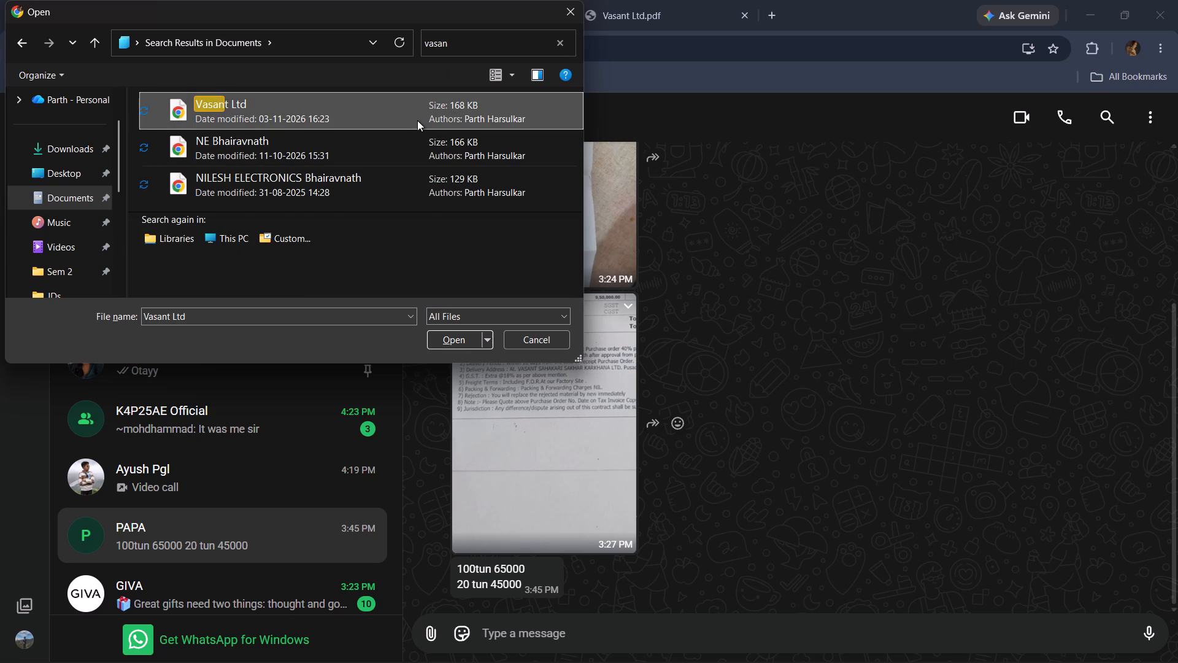